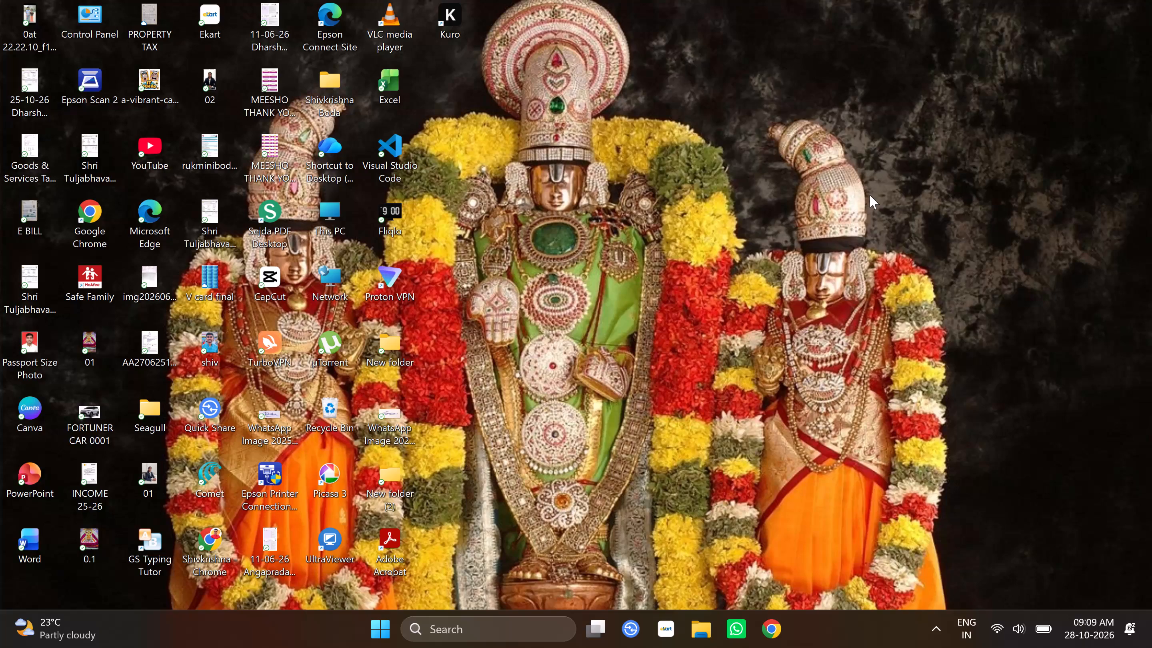
Switch to Google Chrome and open a new tab in a window of the other user profile, not Best Deal A2Z.
left_click(864, 190)
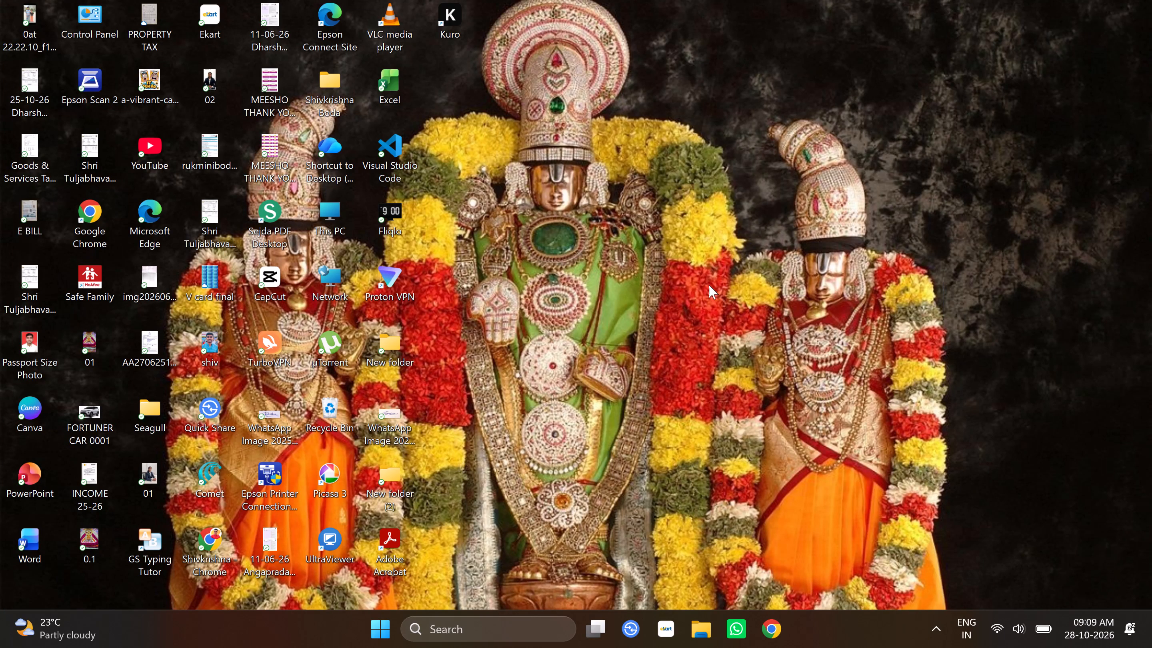
left_click(776, 632)
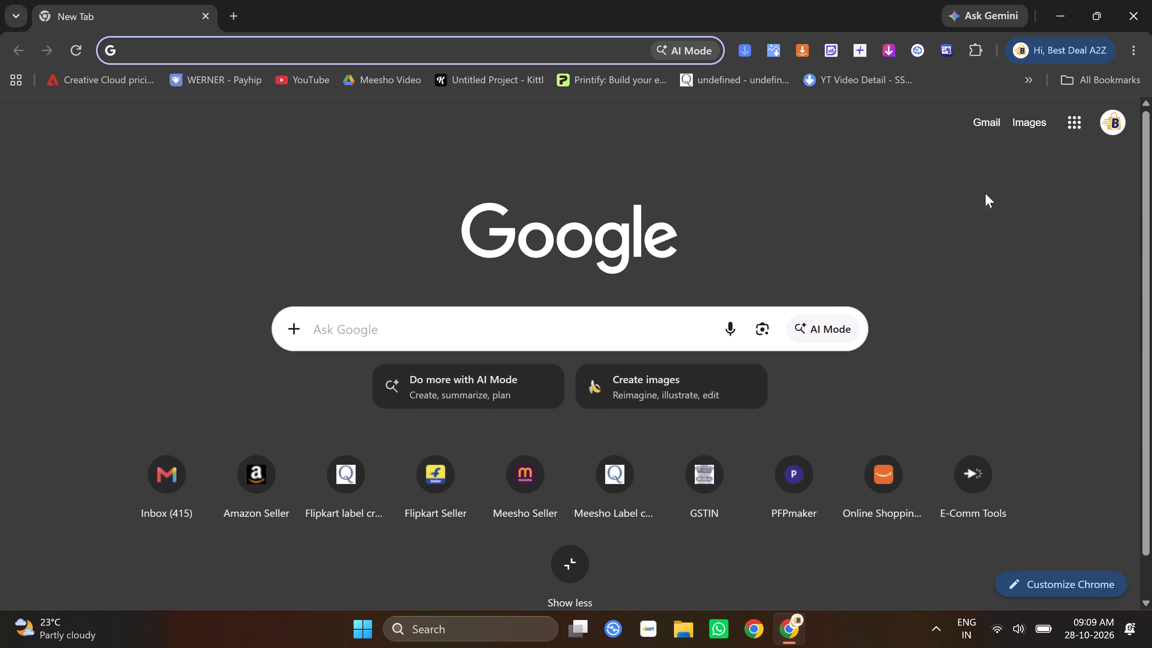
left_click(1056, 54)
left_click(980, 486)
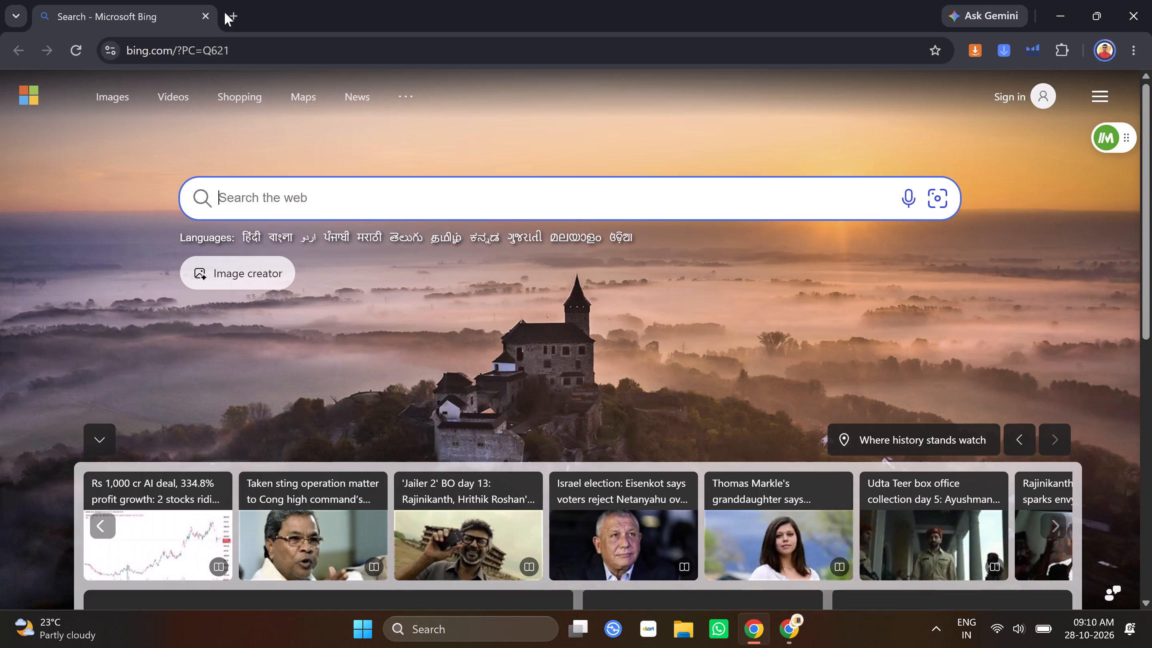
left_click(228, 12)
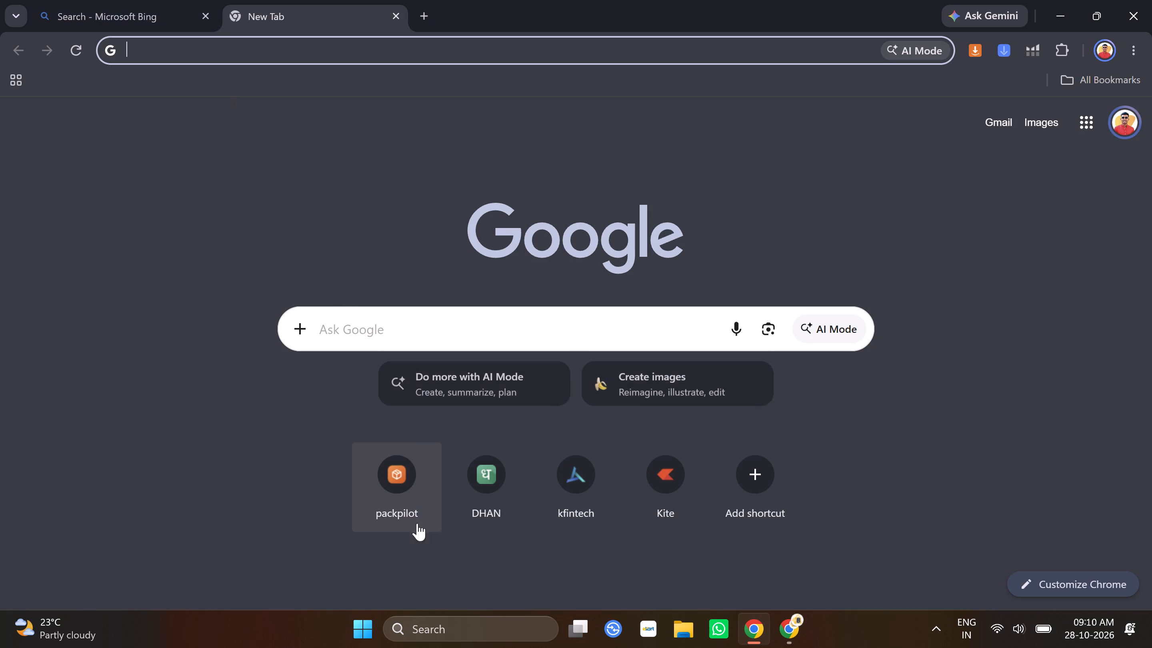
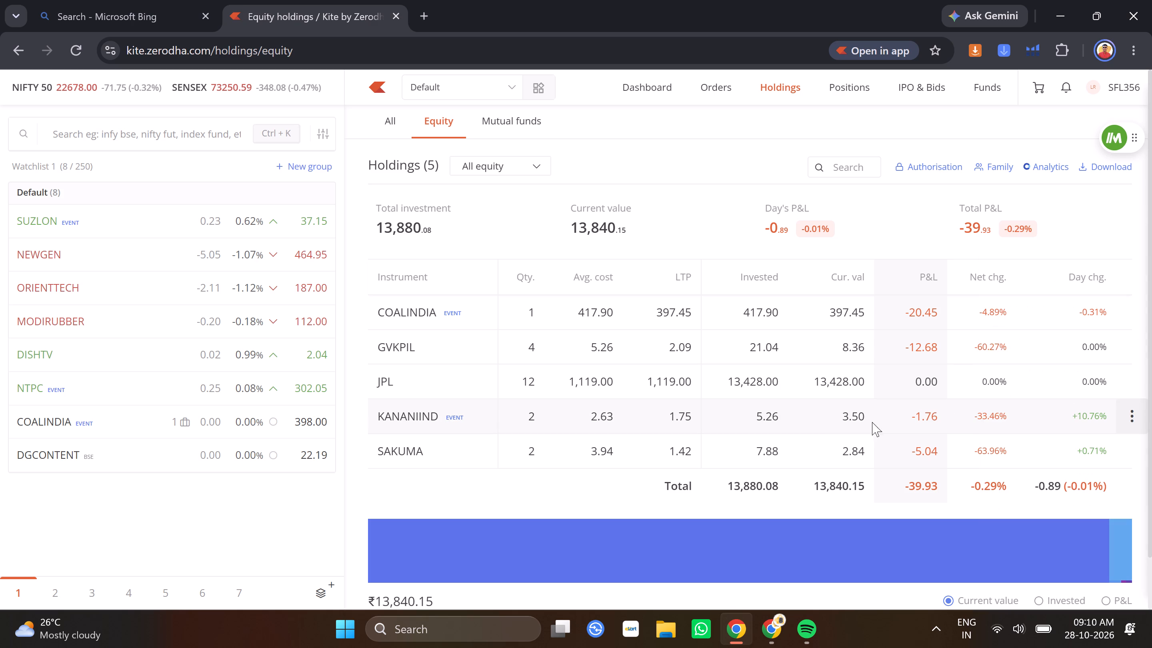
Open an exit order for the JPL holding from the equity holdings list.
left_click(1135, 384)
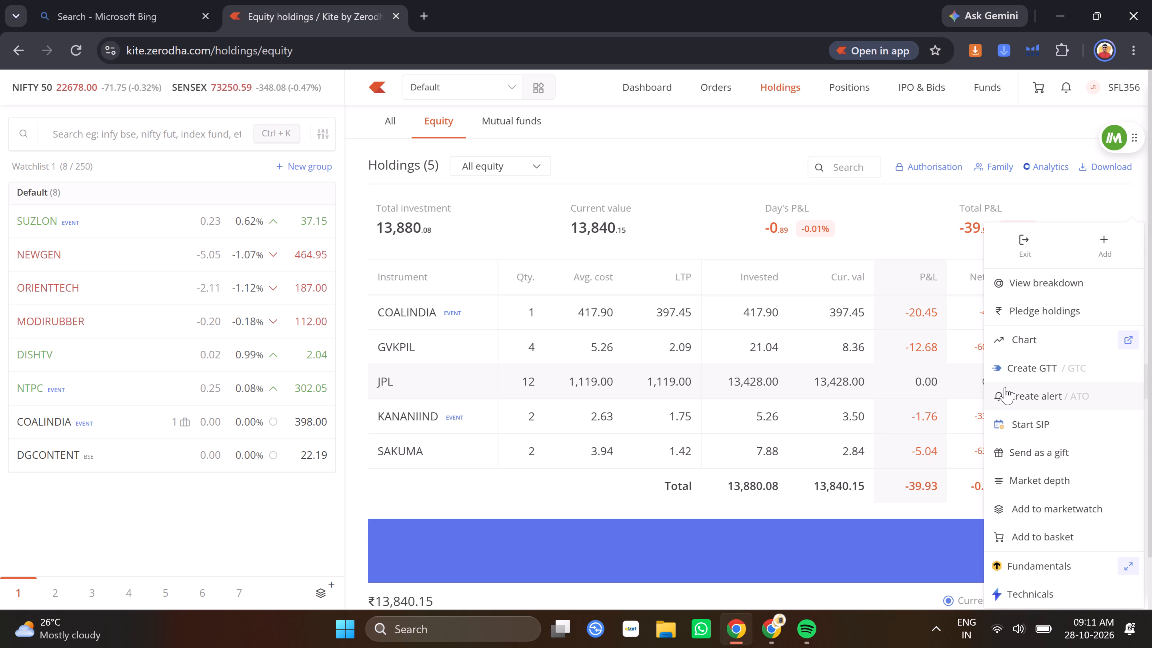
left_click(1030, 251)
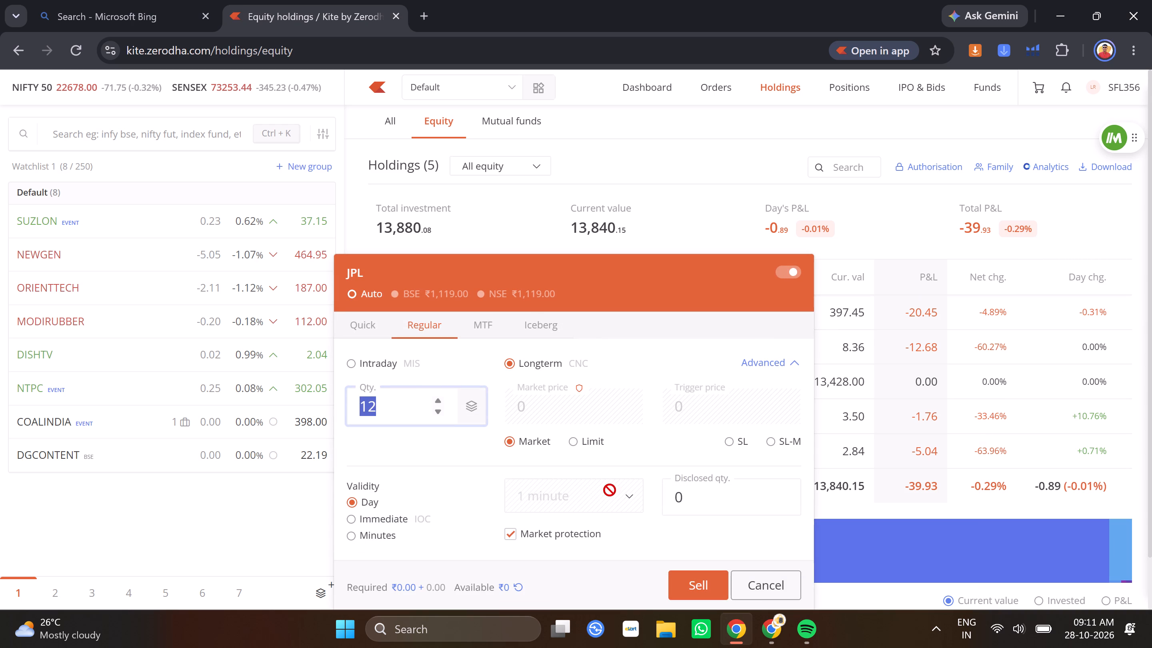
left_click(401, 438)
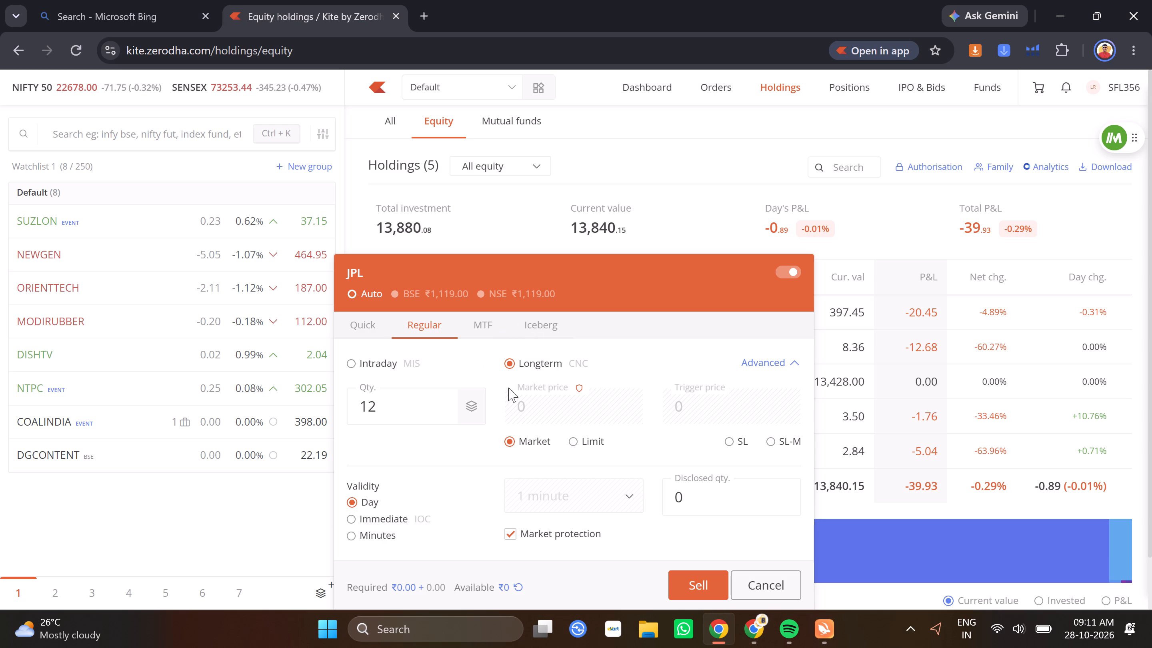
scroll(747, 464, "down", 3)
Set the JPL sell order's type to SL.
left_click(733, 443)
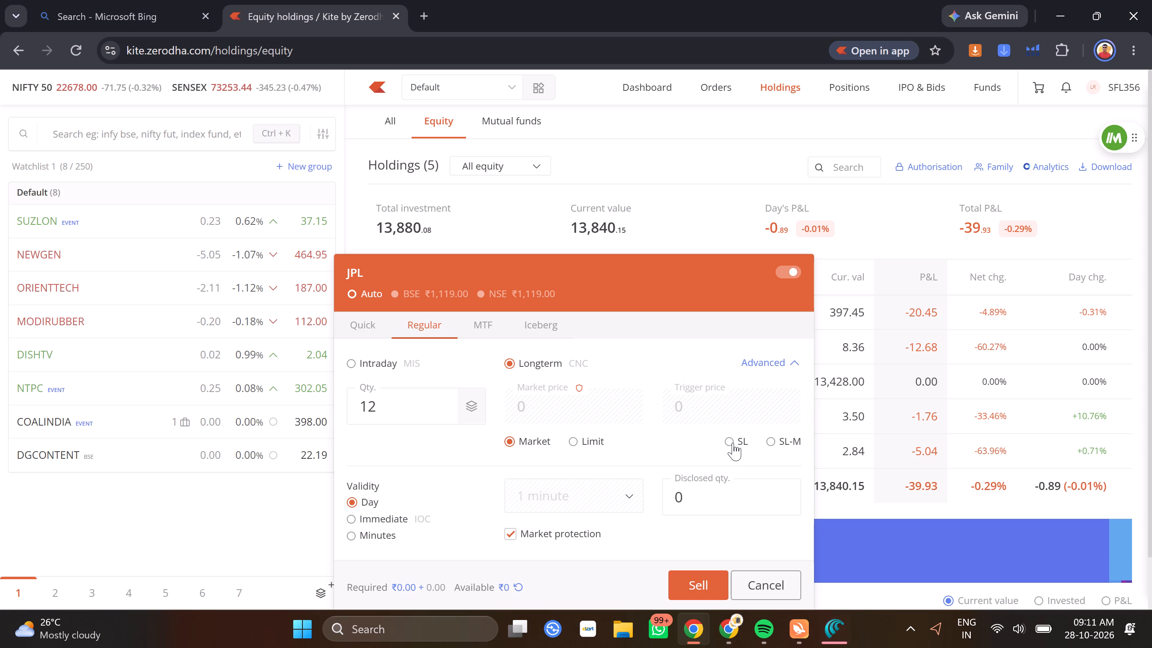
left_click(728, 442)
Switch to the Comet browser and close its window.
left_click(846, 624)
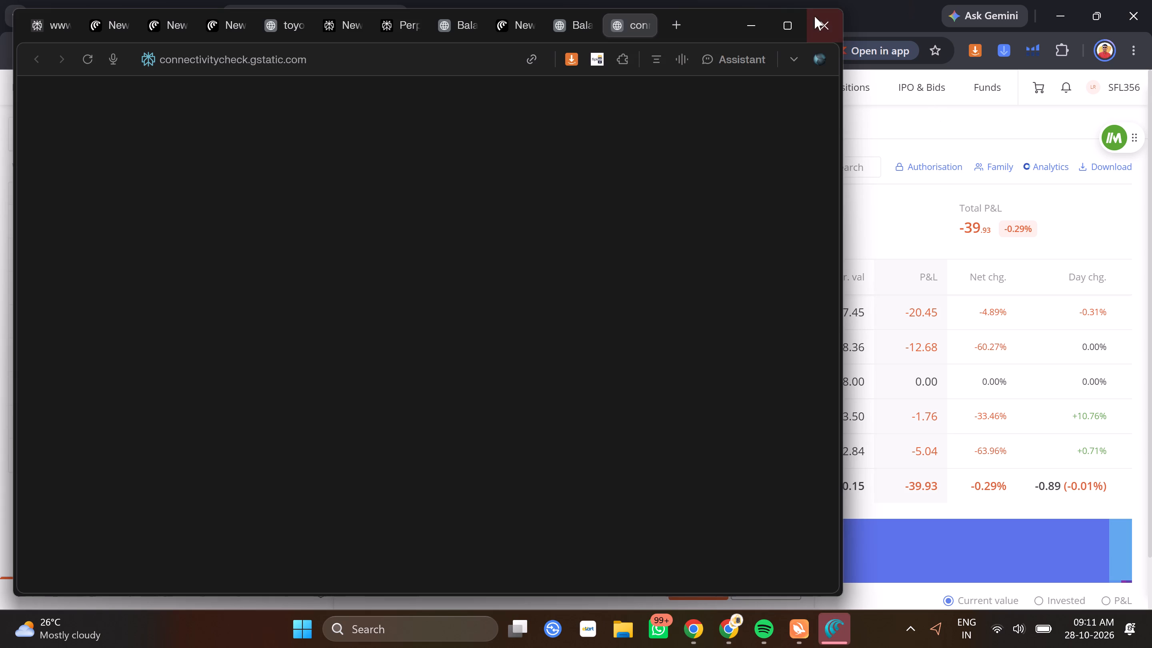
left_click(816, 17)
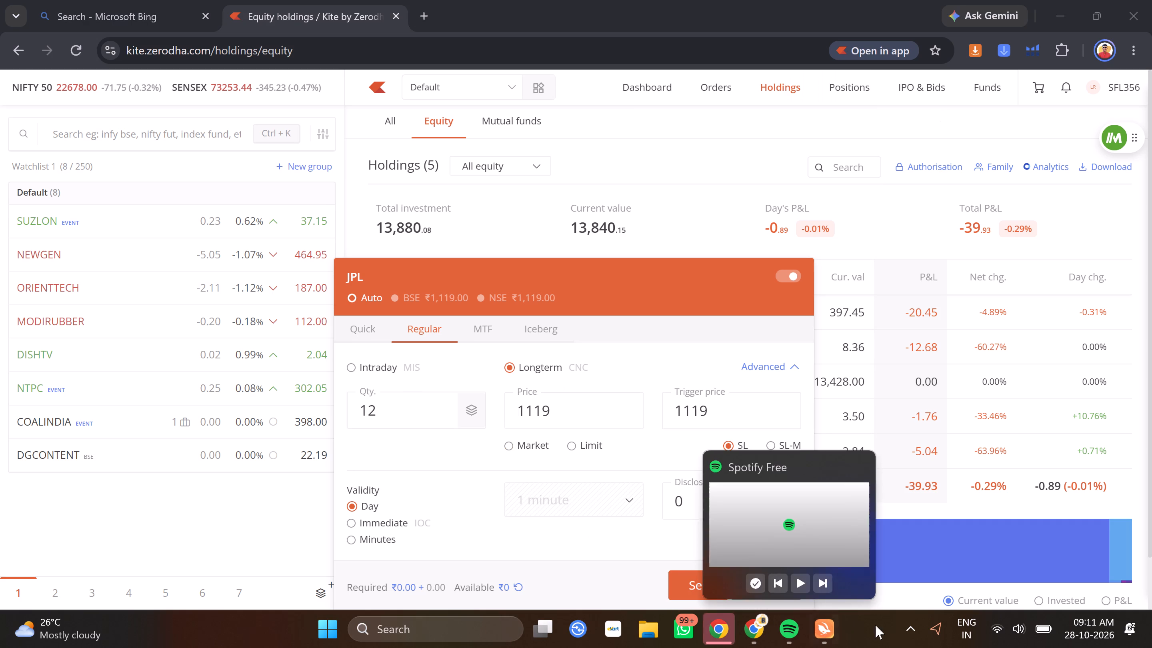
left_click(818, 624)
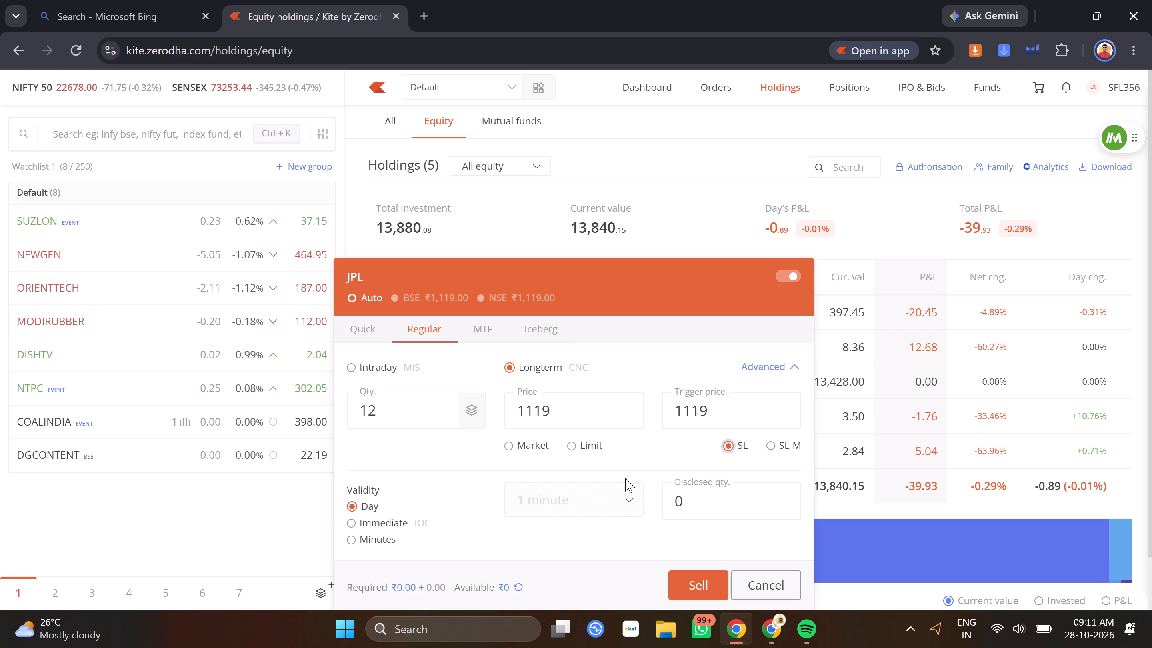
Set the JPL sell order's type to Limit in Google Chrome.
left_click(570, 443)
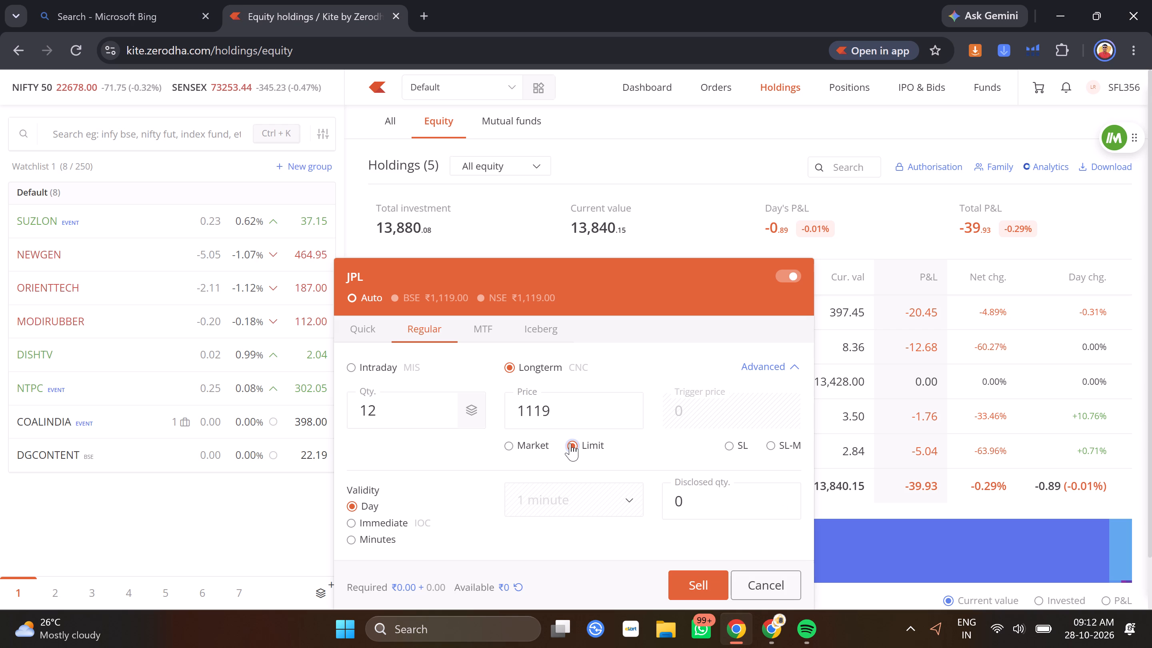
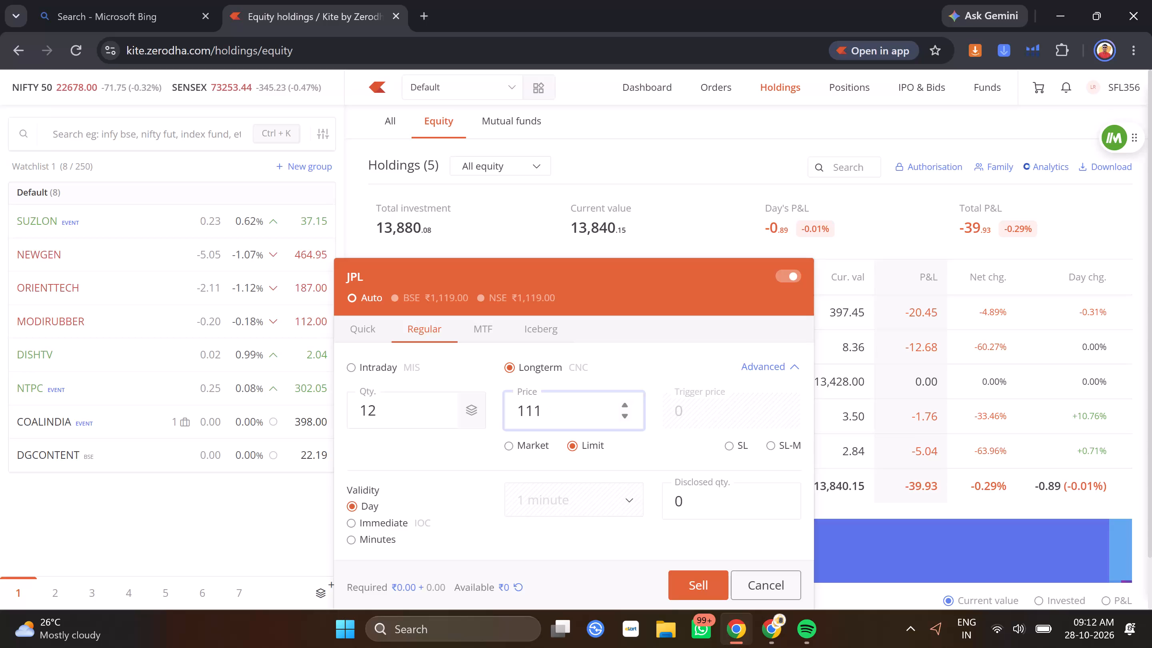
Set the JPL sell order's limit price to 1379.
key("BackSpace")
key("BackSpace")
type("379")
left_click(565, 540)
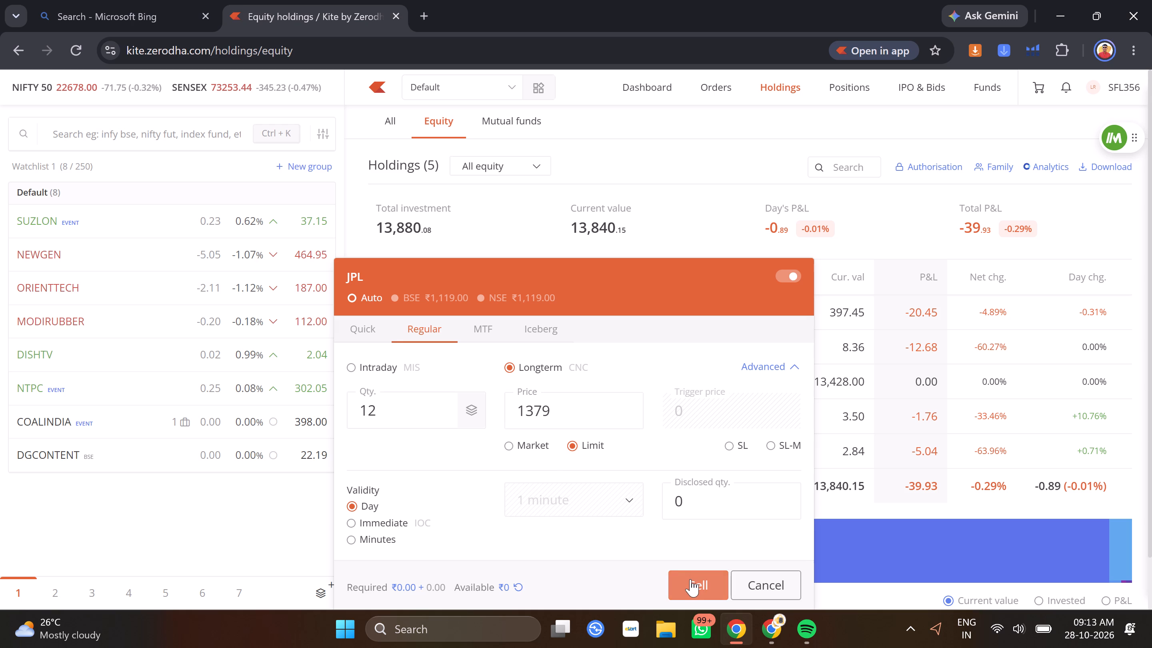
Submit the limit sell order for 12 JPL shares at 1379.
left_click(690, 579)
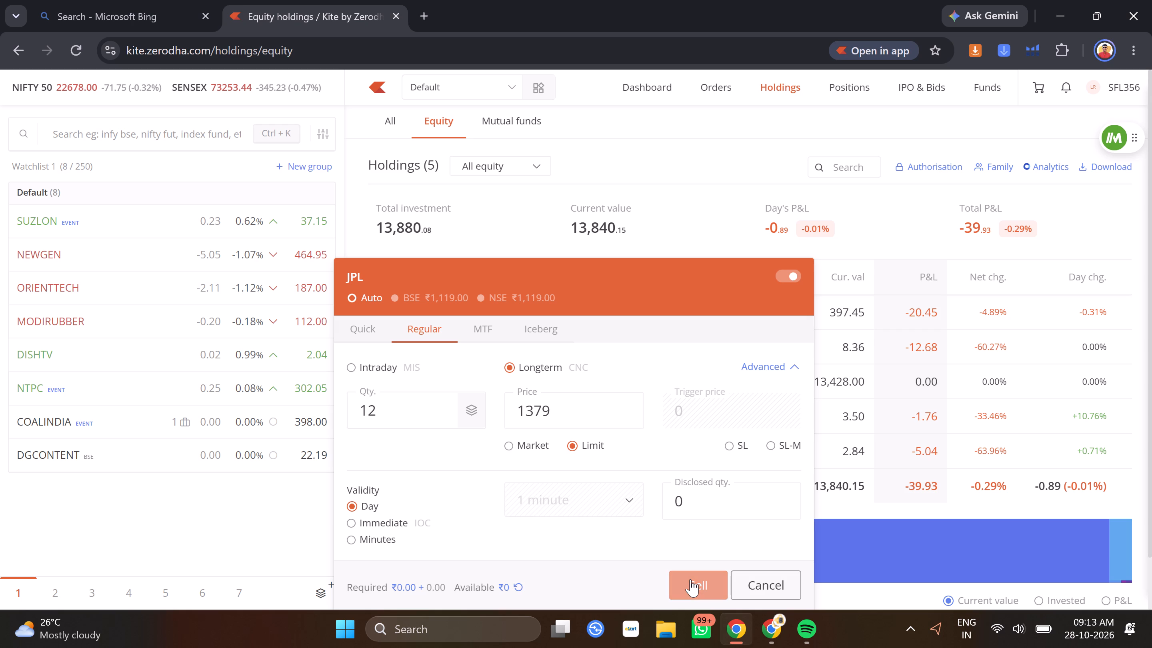
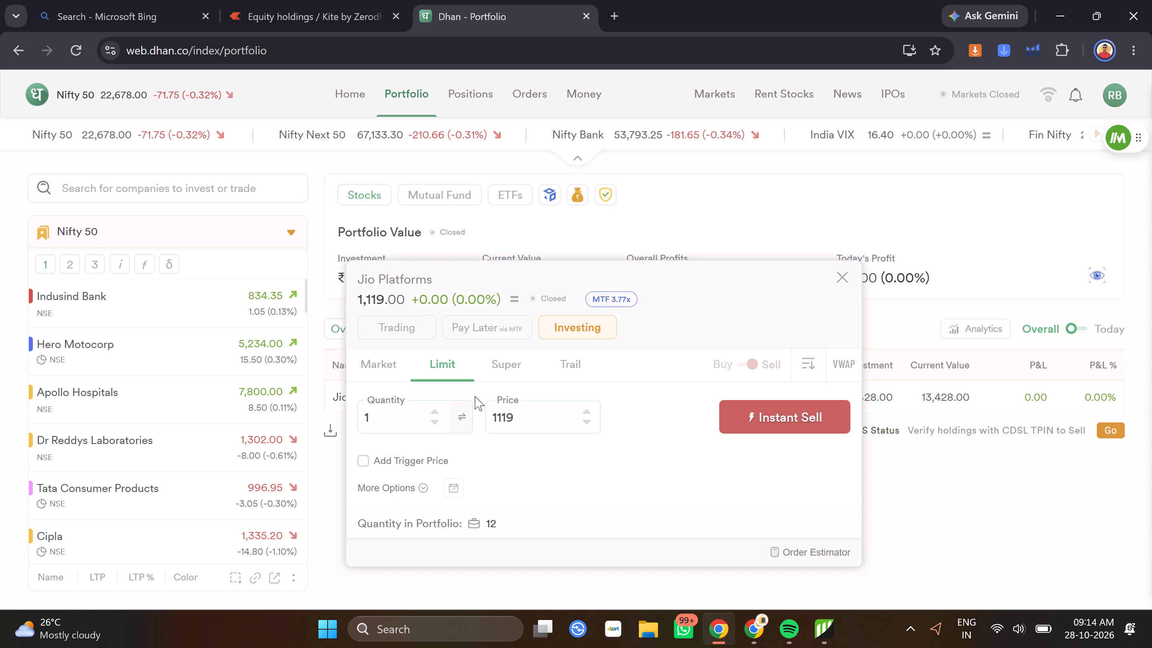
Set the limit price of the Jio Platforms sell order in Dhan to 1379.
left_click(525, 421)
key("BackSpace")
key("BackSpace")
key("BackSpace")
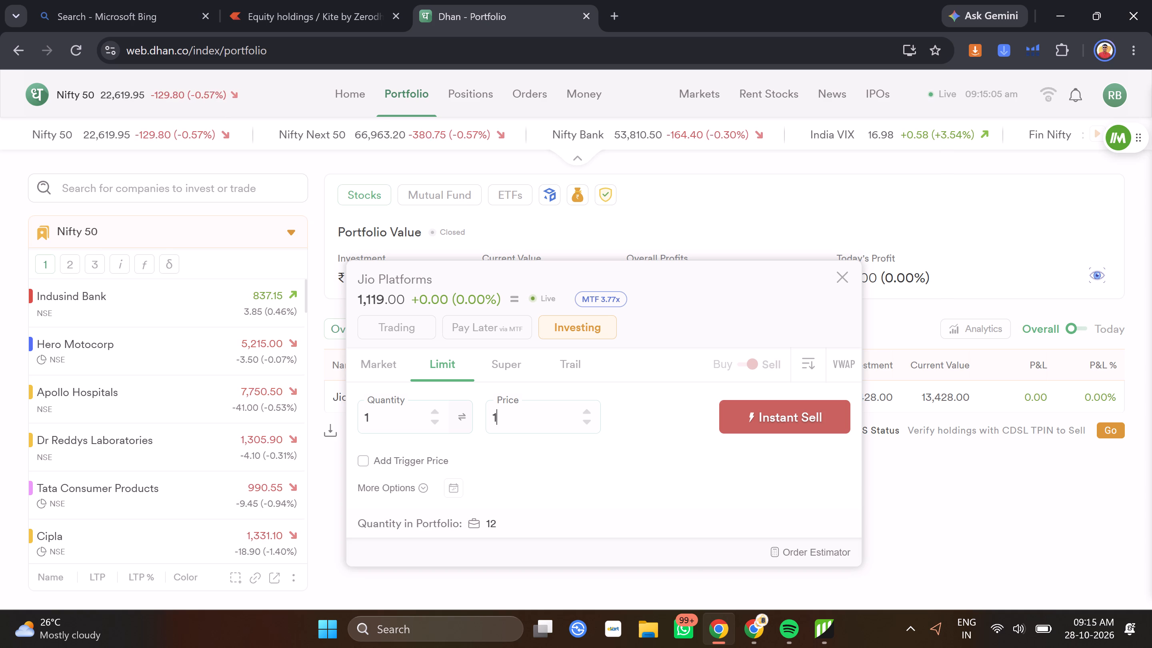
type("379")
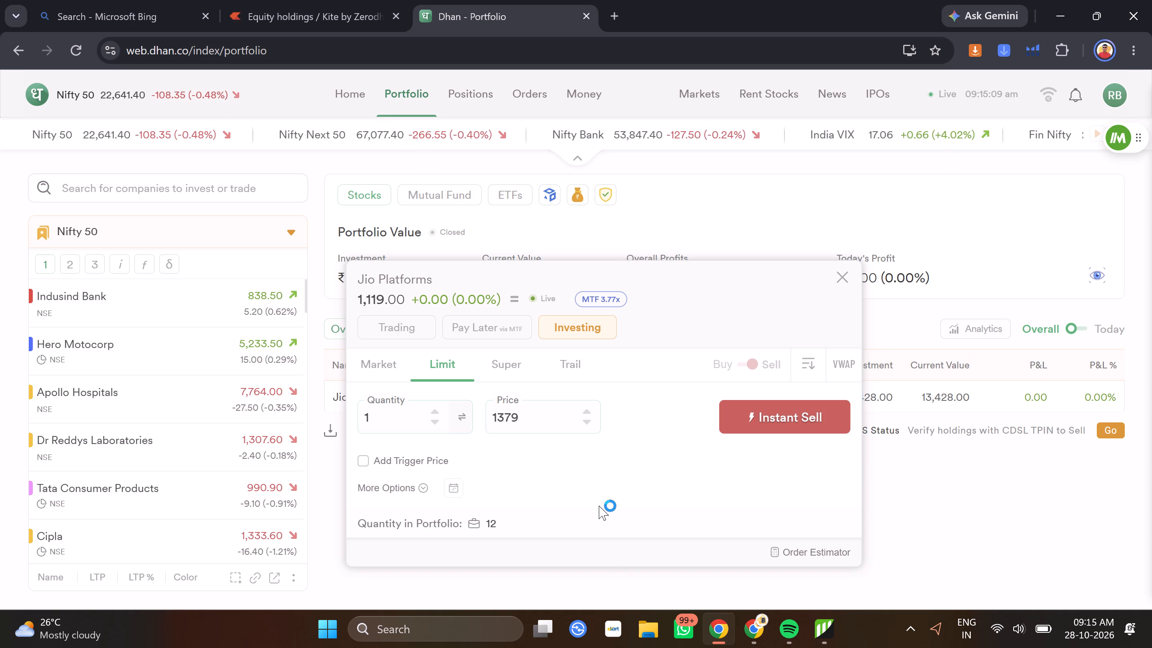
Set the quantity of the Jio Platforms sell order to 12 shares.
triple_click(438, 410)
triple_click(438, 410)
triple_click(438, 410)
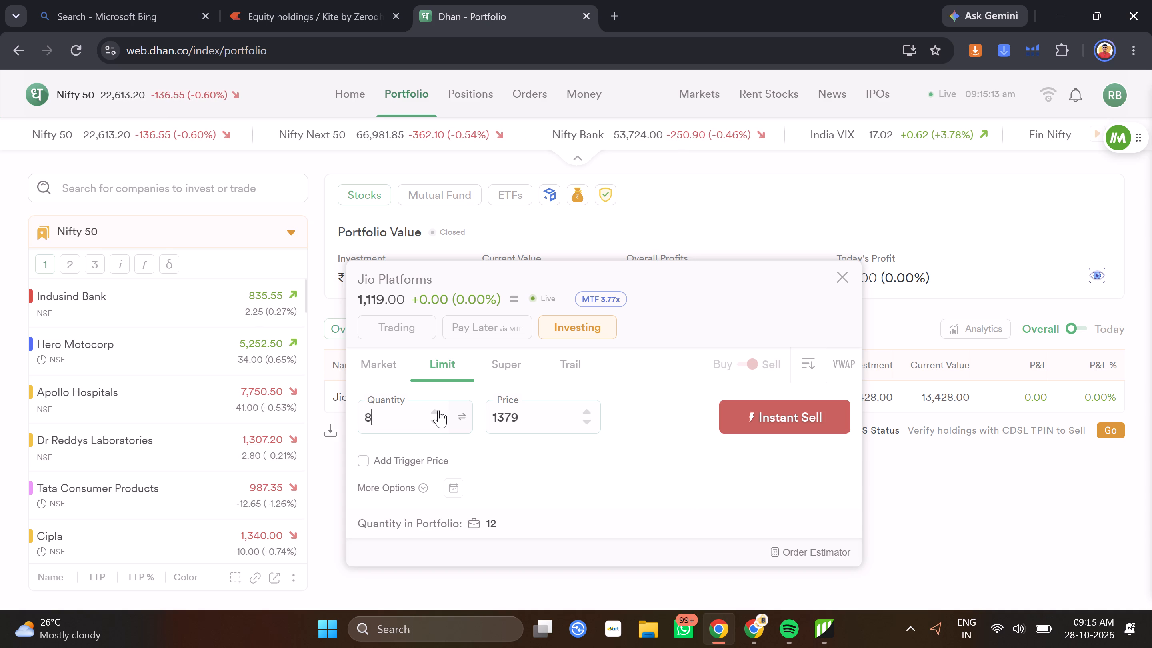
left_click(438, 410)
left_click(438, 410)
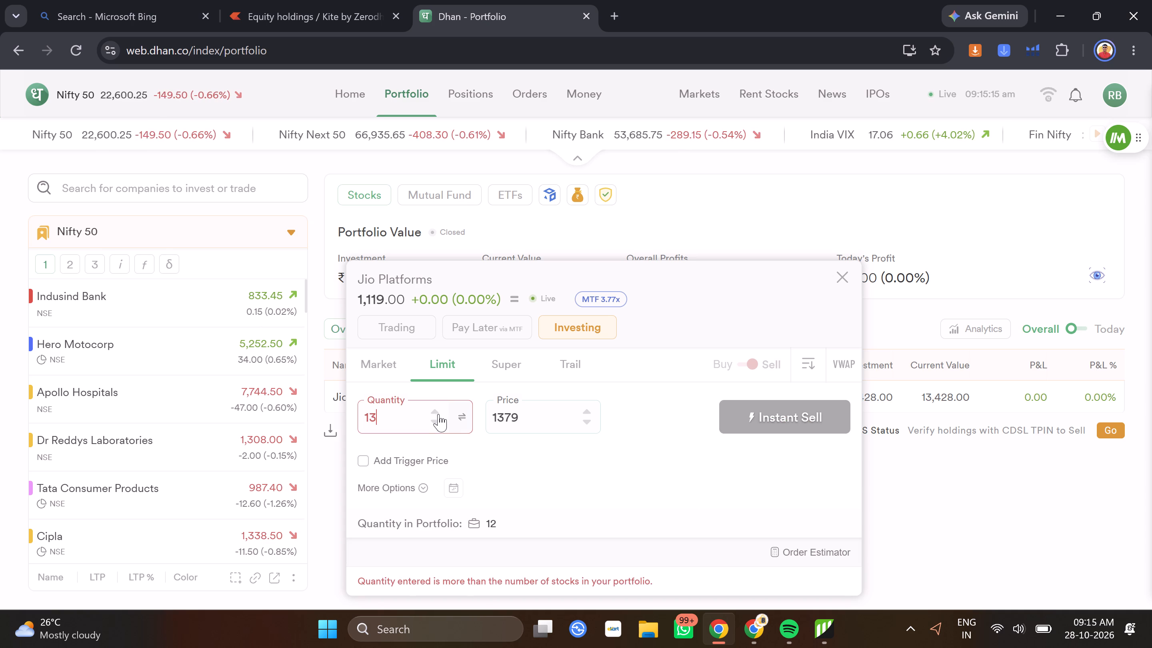
left_click(434, 420)
left_click(615, 464)
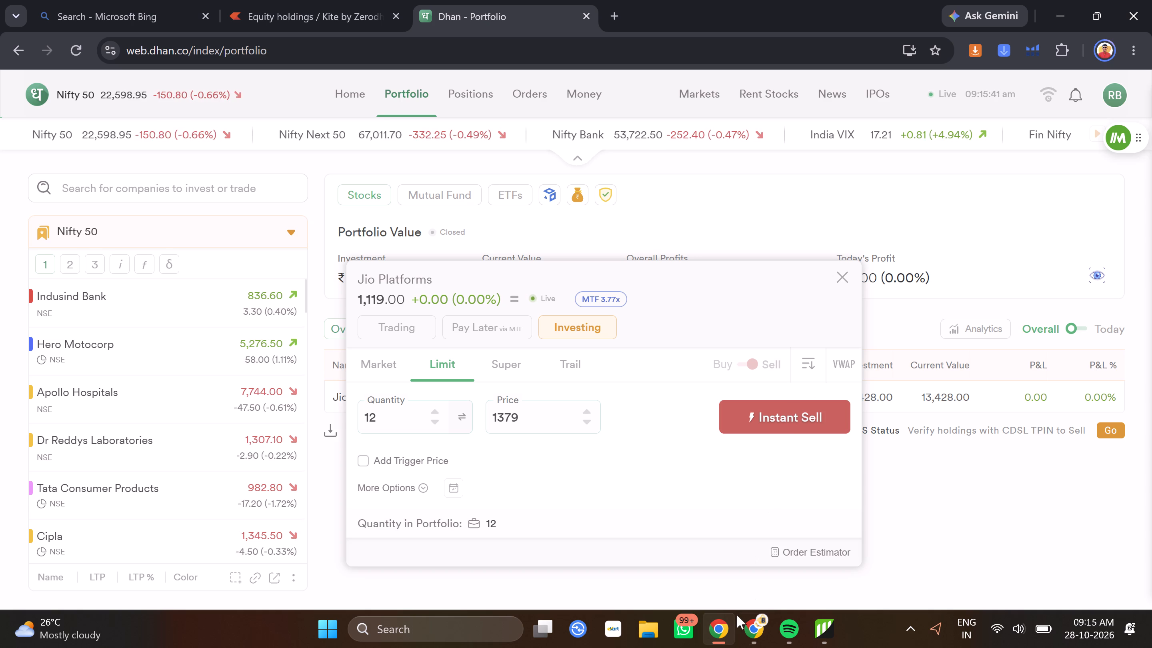
Switch to the Zerodha Kite equity holdings page with the open JPL sell order.
left_click(374, 0)
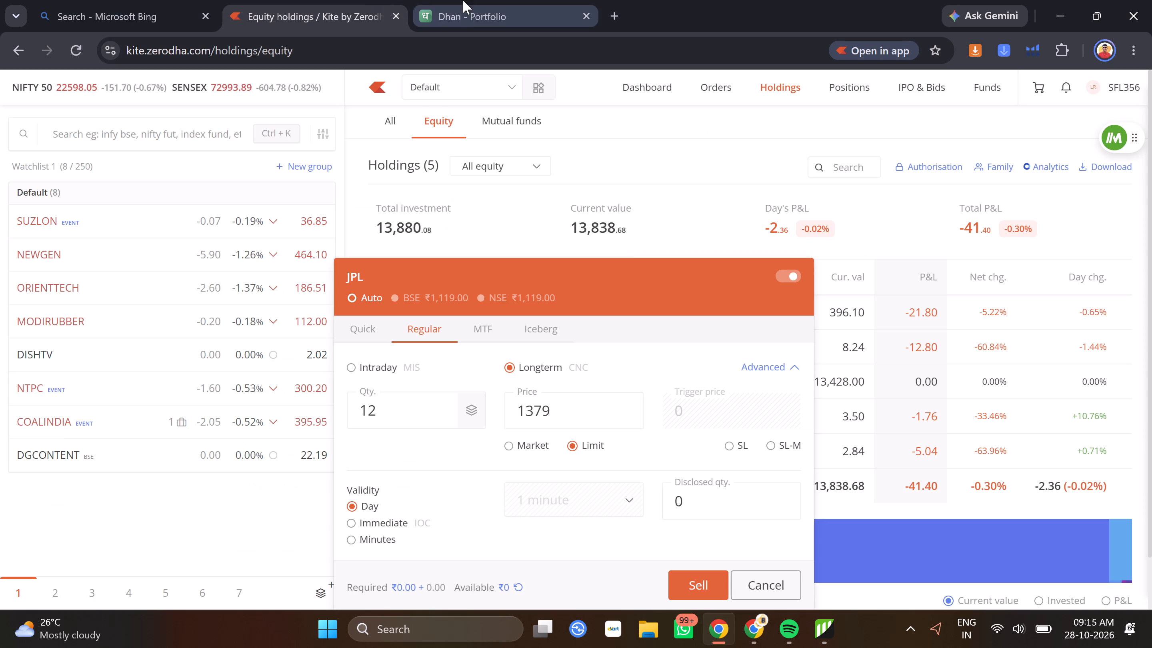
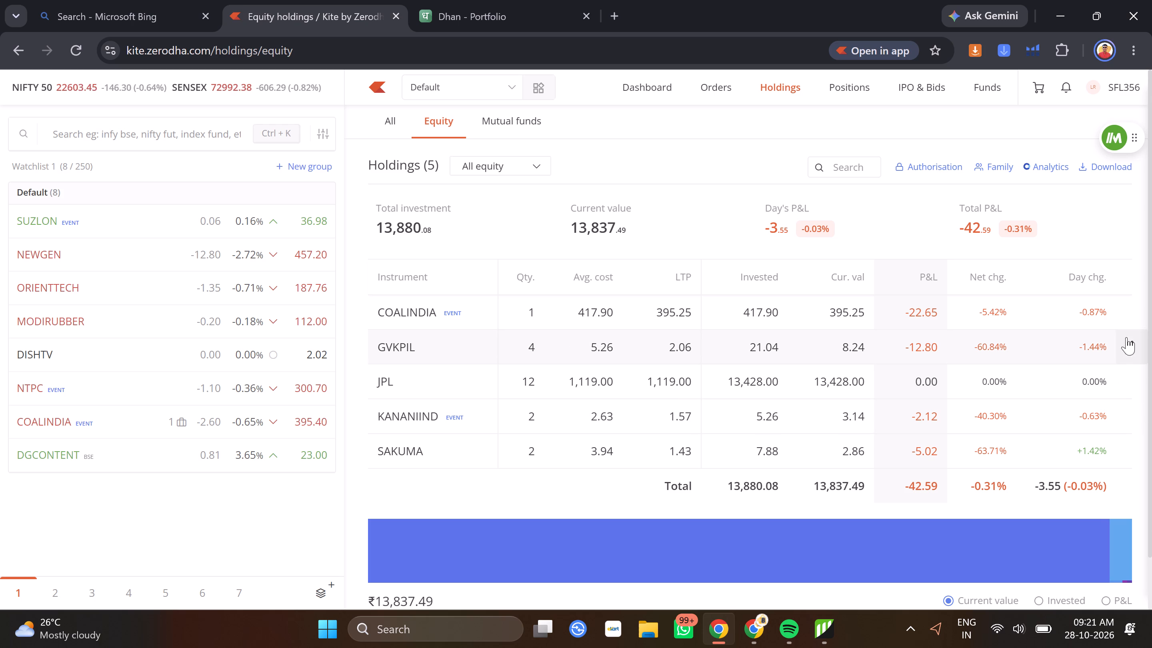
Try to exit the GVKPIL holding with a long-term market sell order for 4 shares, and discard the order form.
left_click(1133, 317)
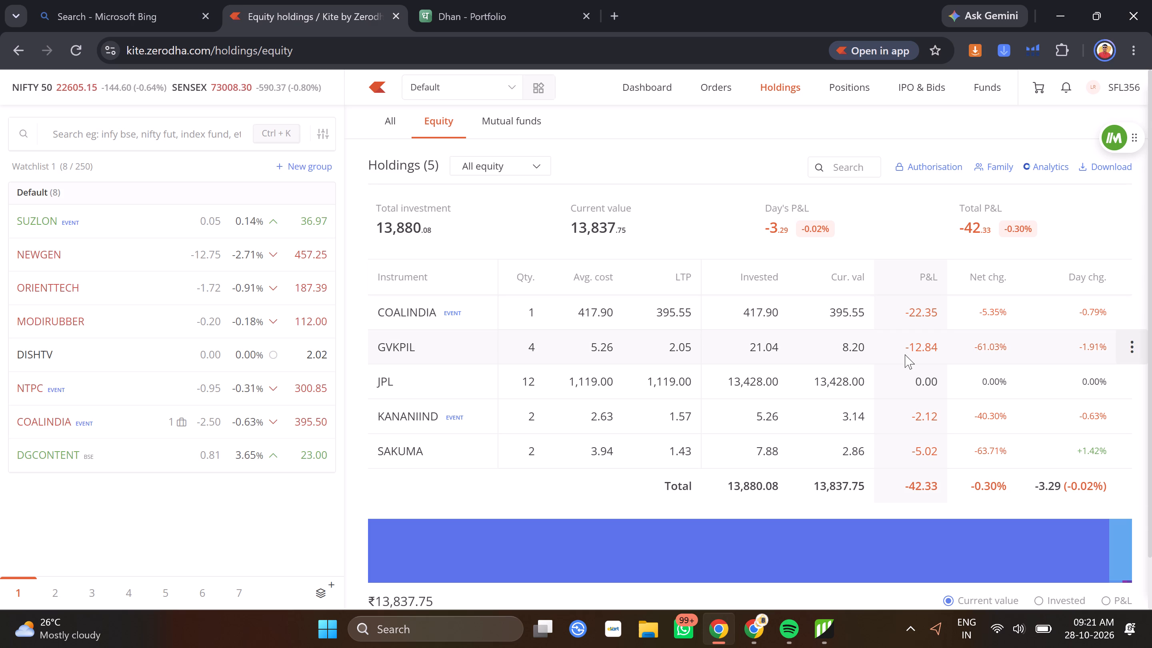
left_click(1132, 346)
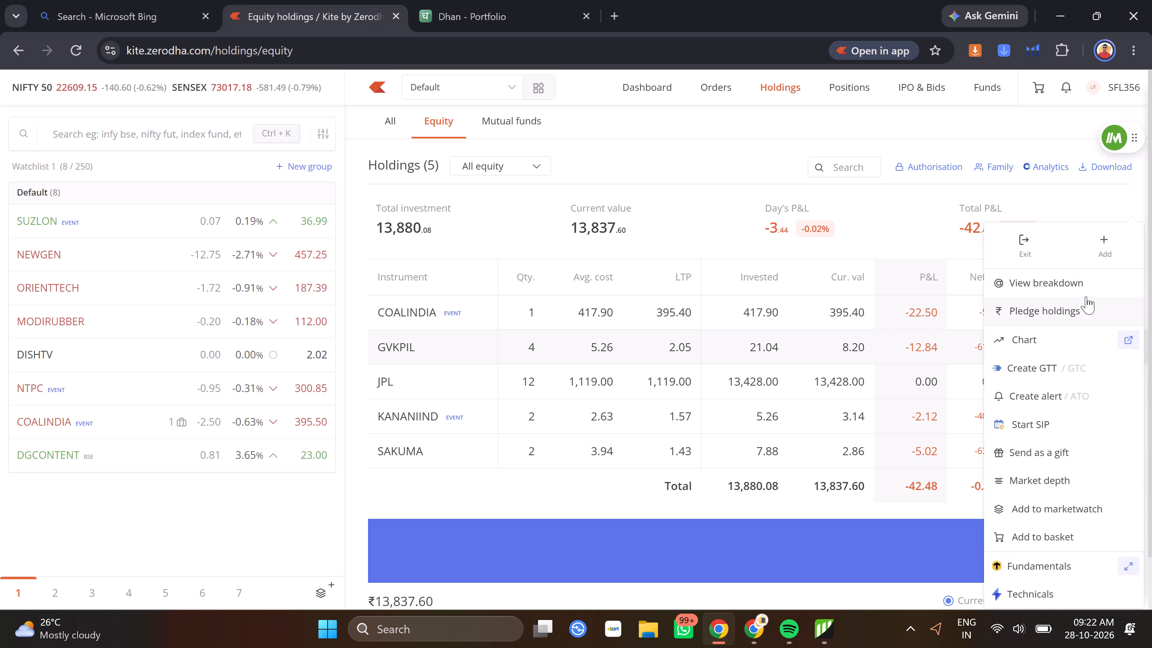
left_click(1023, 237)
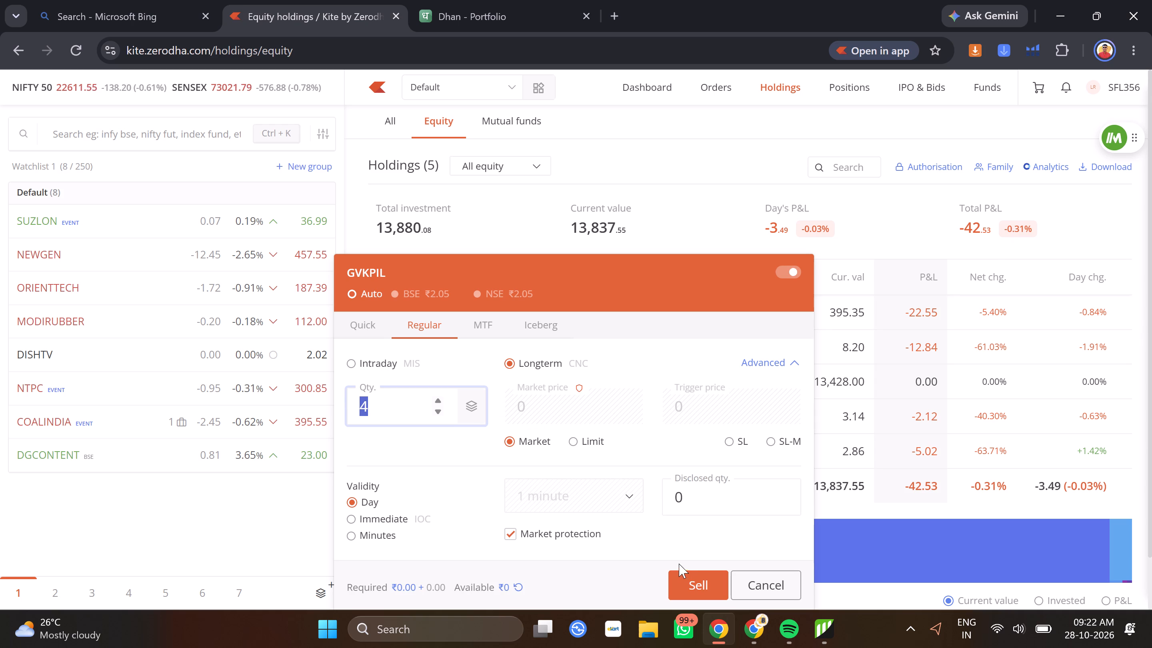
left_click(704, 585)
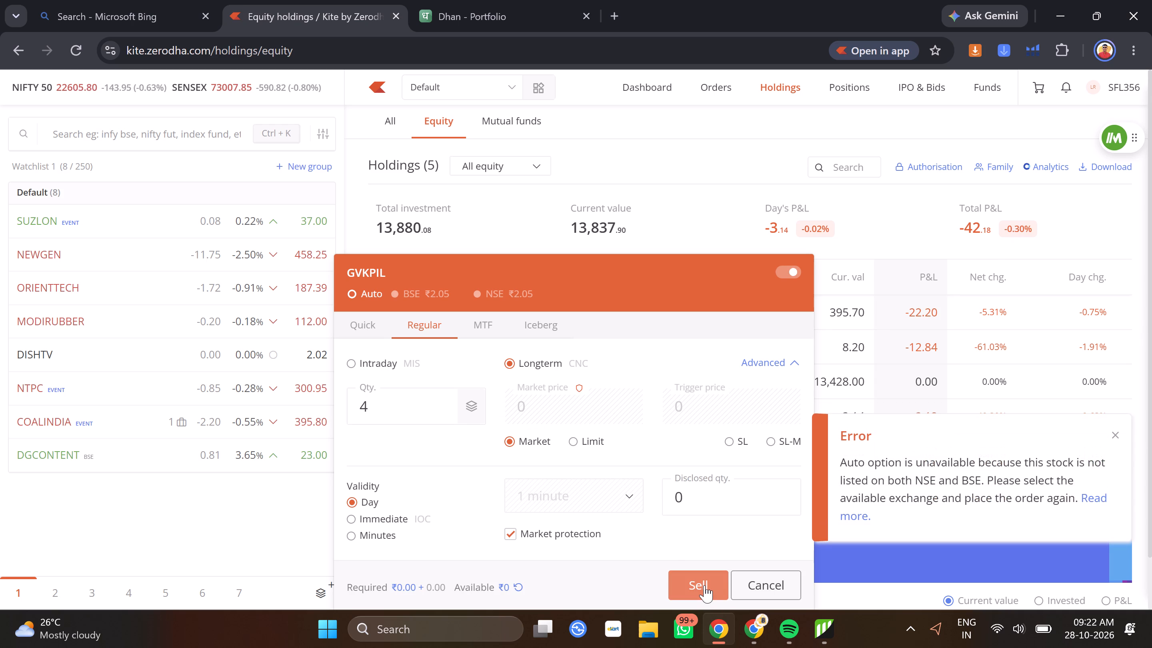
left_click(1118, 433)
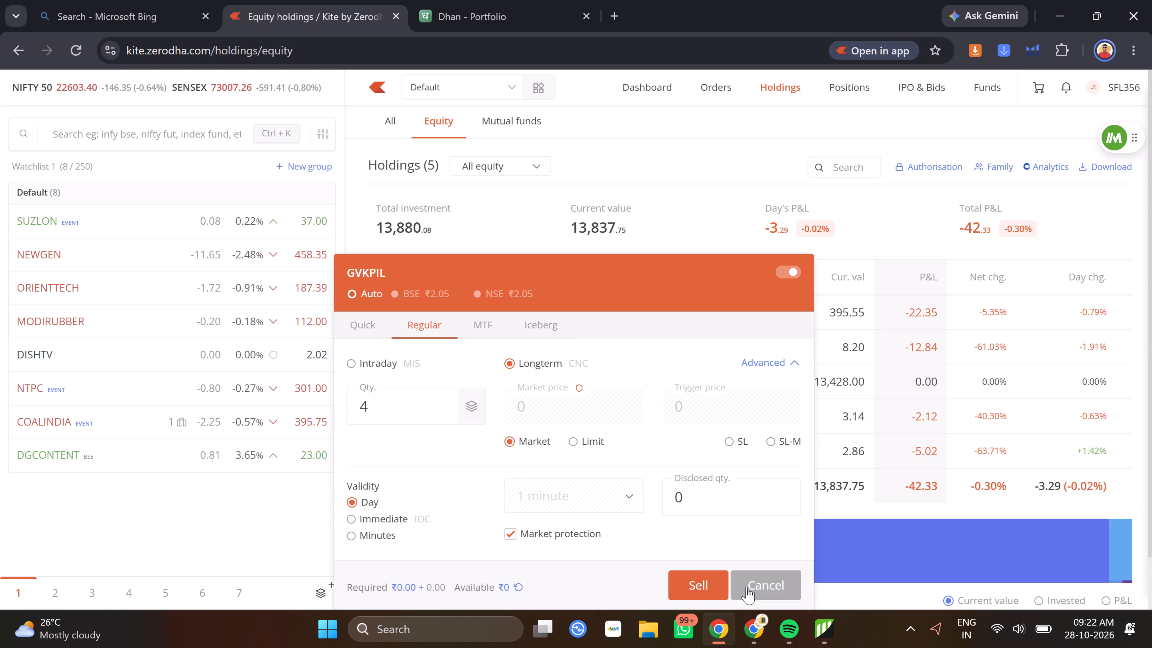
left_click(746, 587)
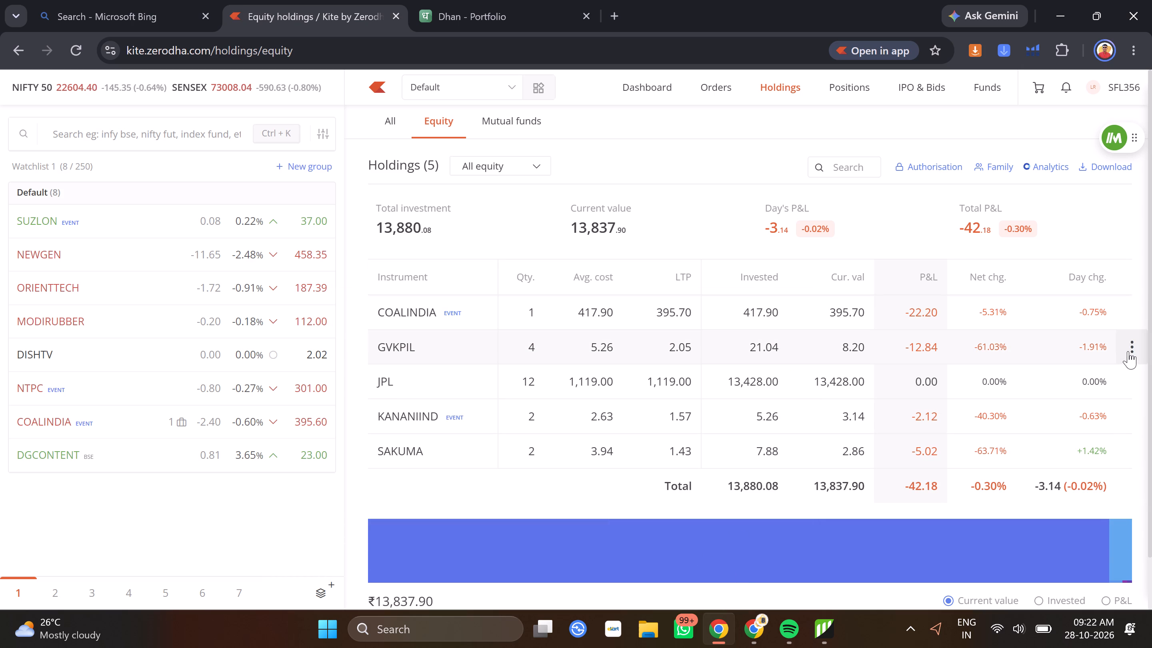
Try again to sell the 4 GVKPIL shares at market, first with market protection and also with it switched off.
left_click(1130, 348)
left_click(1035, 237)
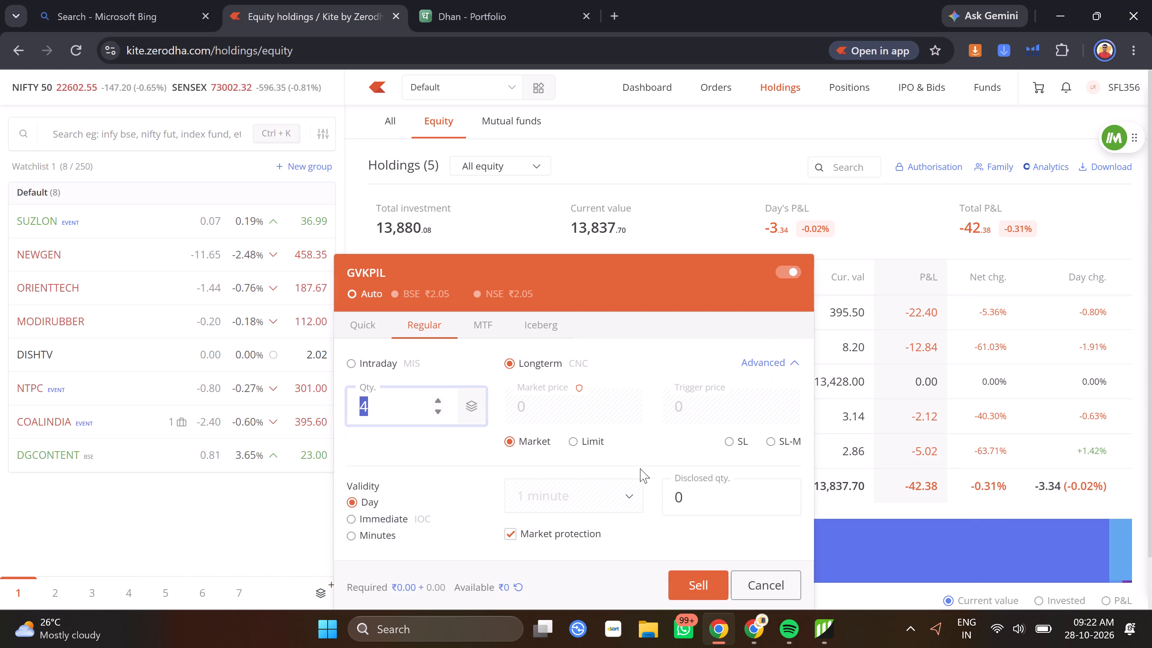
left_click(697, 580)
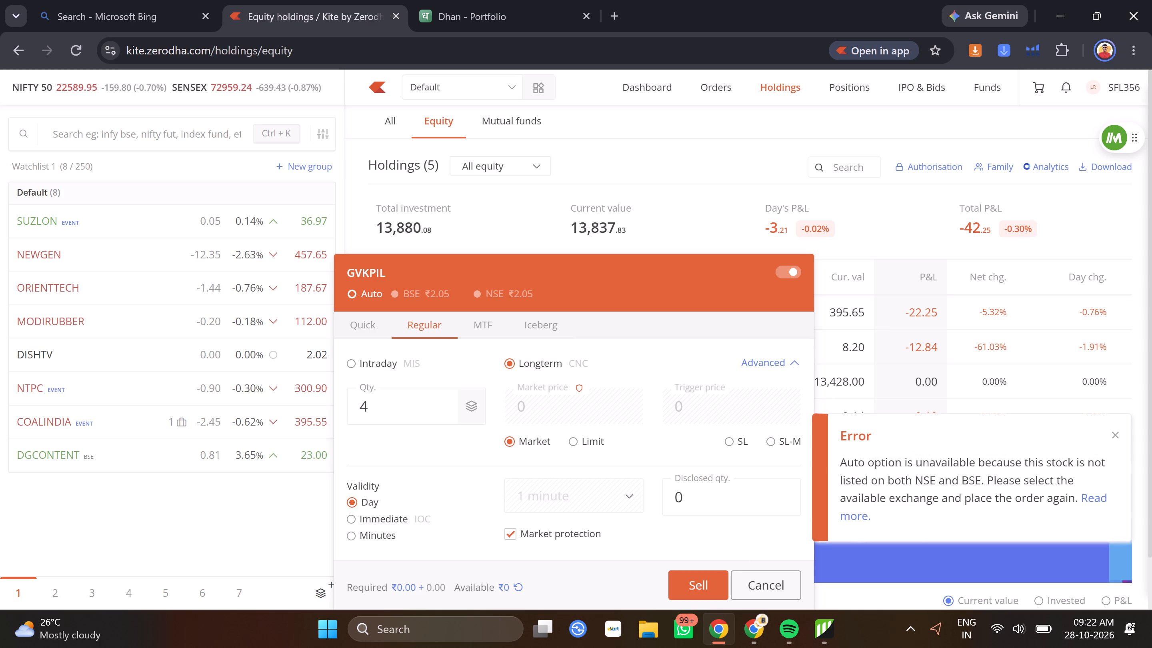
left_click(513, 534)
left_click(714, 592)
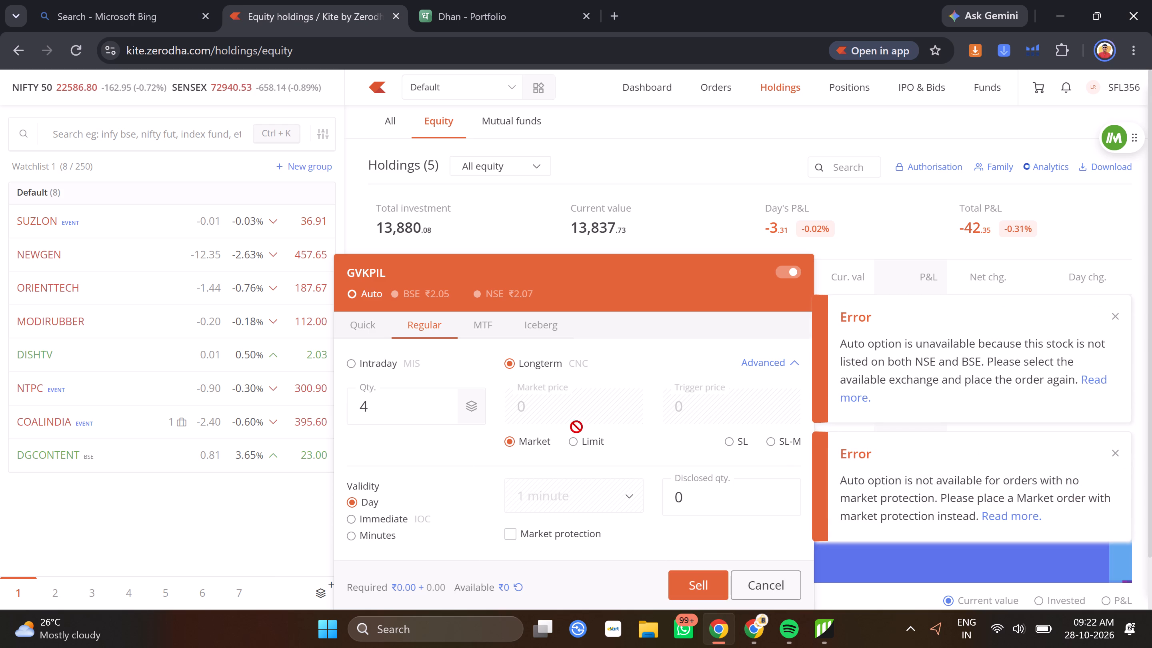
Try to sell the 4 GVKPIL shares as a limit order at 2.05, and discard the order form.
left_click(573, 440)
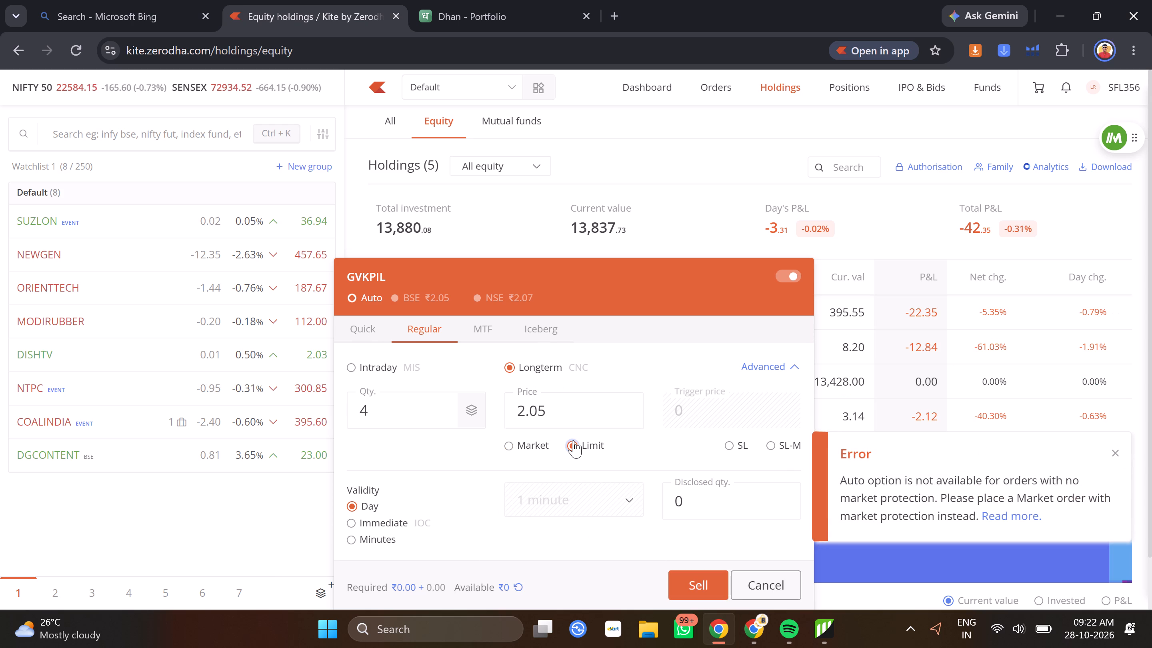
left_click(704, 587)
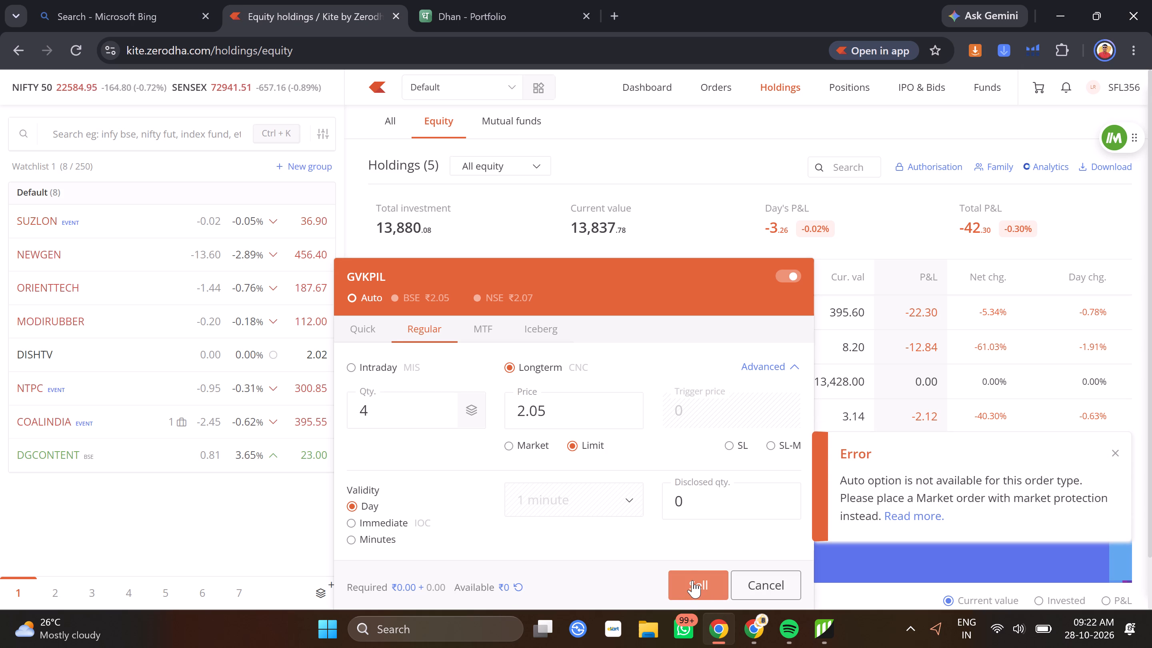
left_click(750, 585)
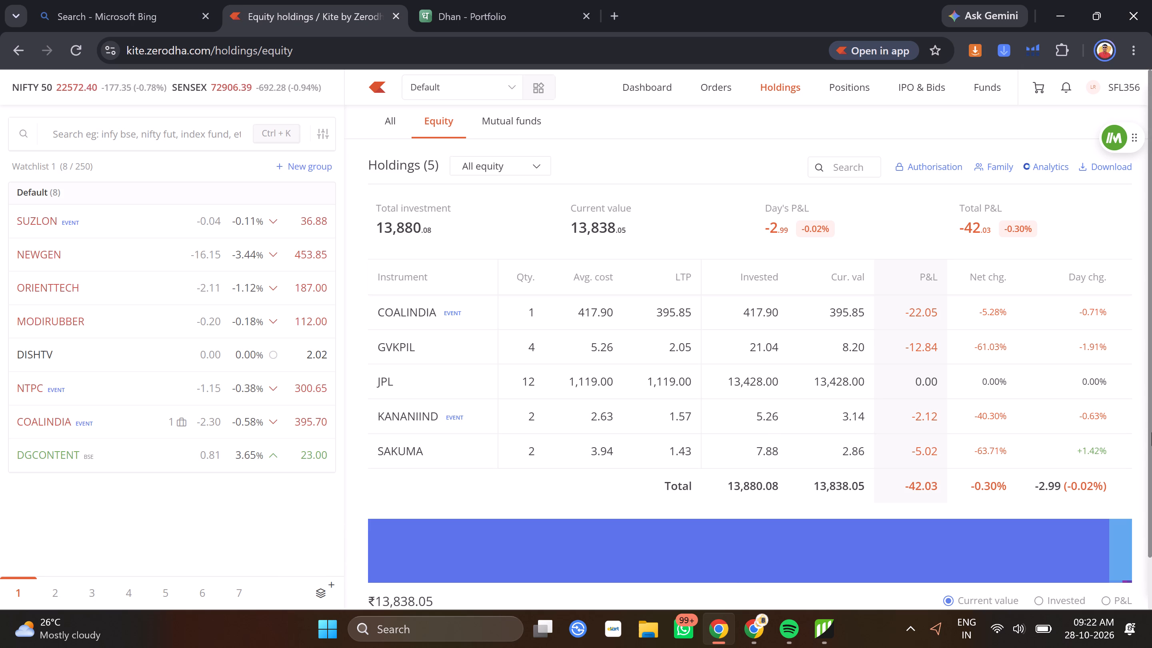
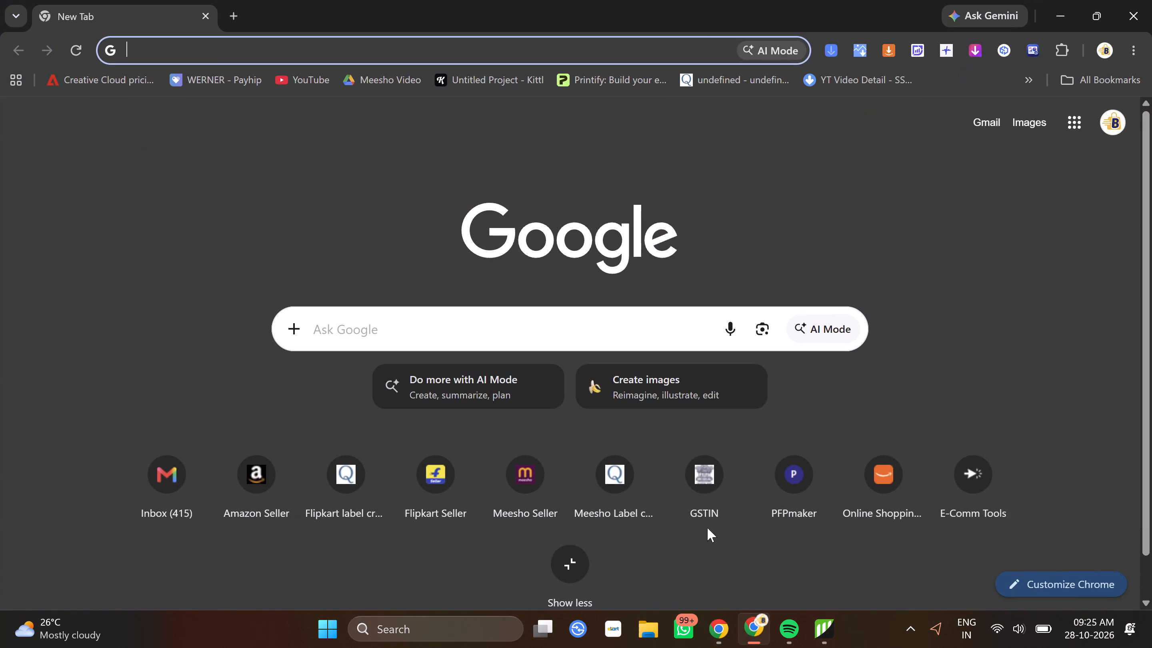
Search Google for "kite zerodha" from the new browser tab, using the suggested query.
left_click(504, 330)
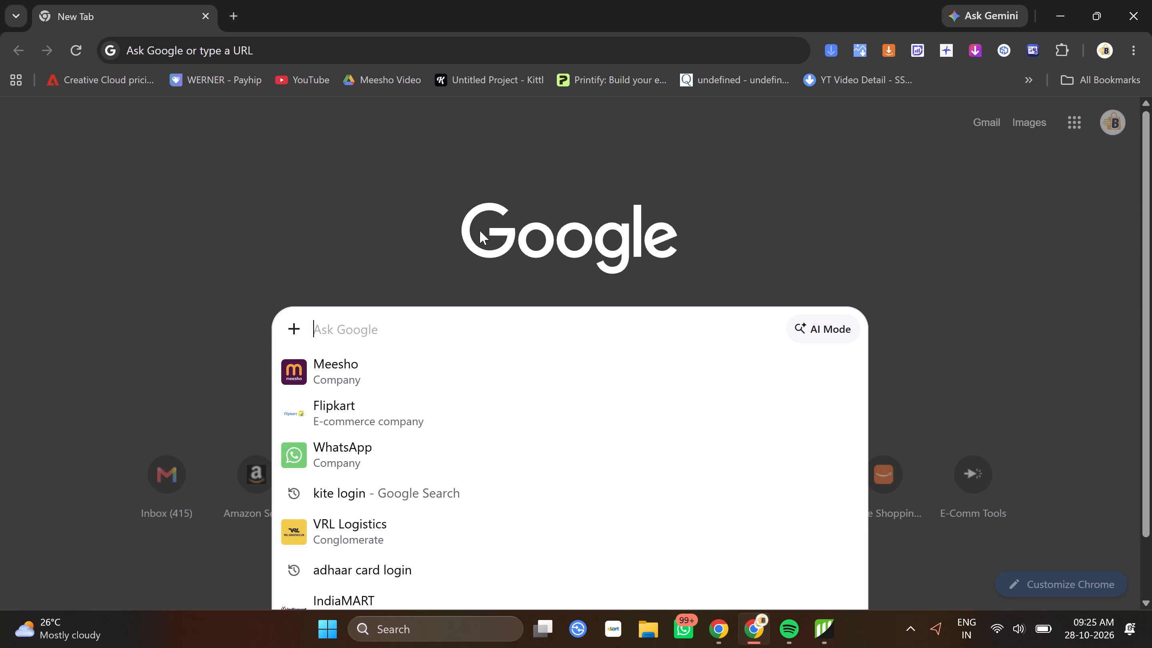
left_click(479, 217)
left_click(505, 330)
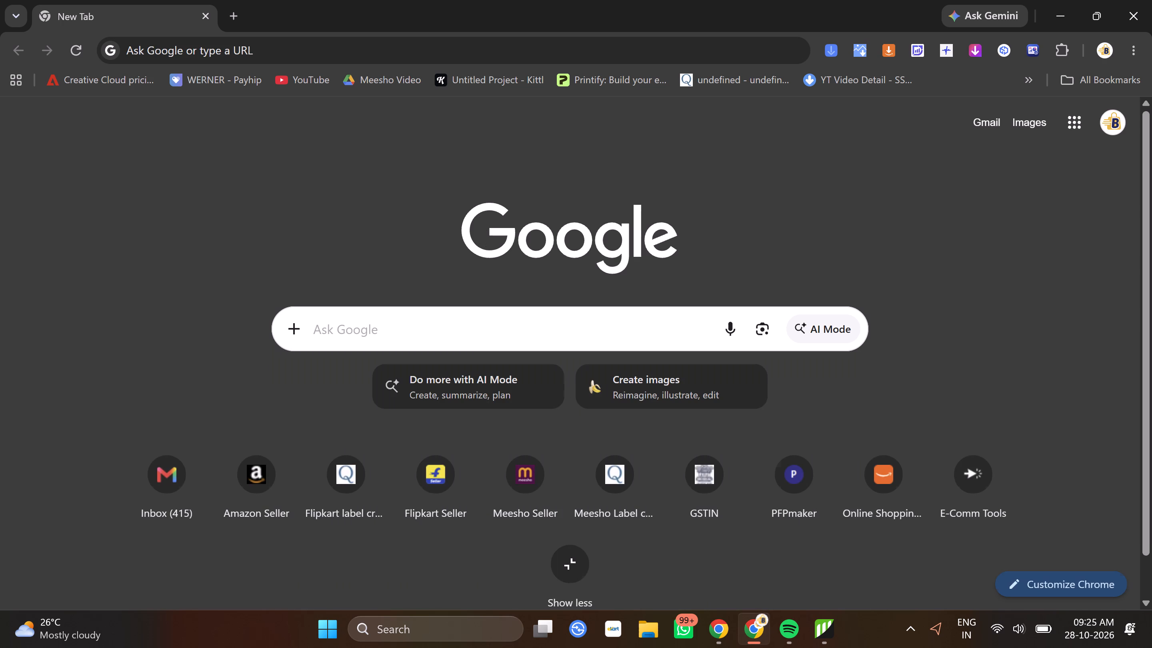
left_click(233, 49)
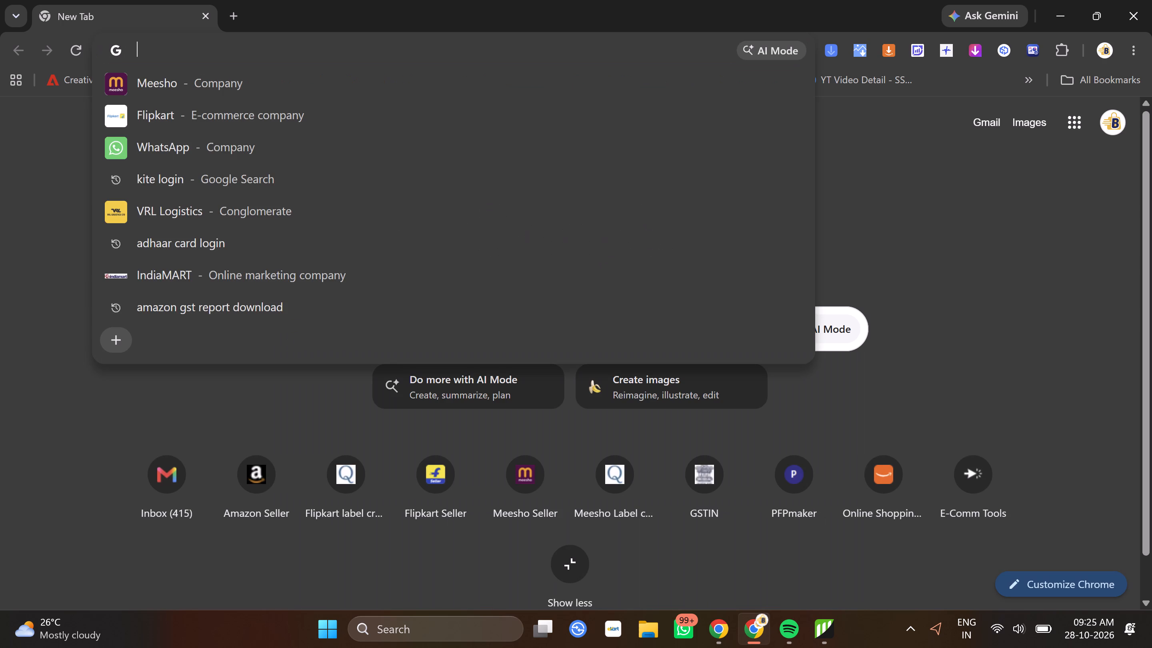
key("a")
key("BackSpace")
key("BackSpace")
key("BackSpace")
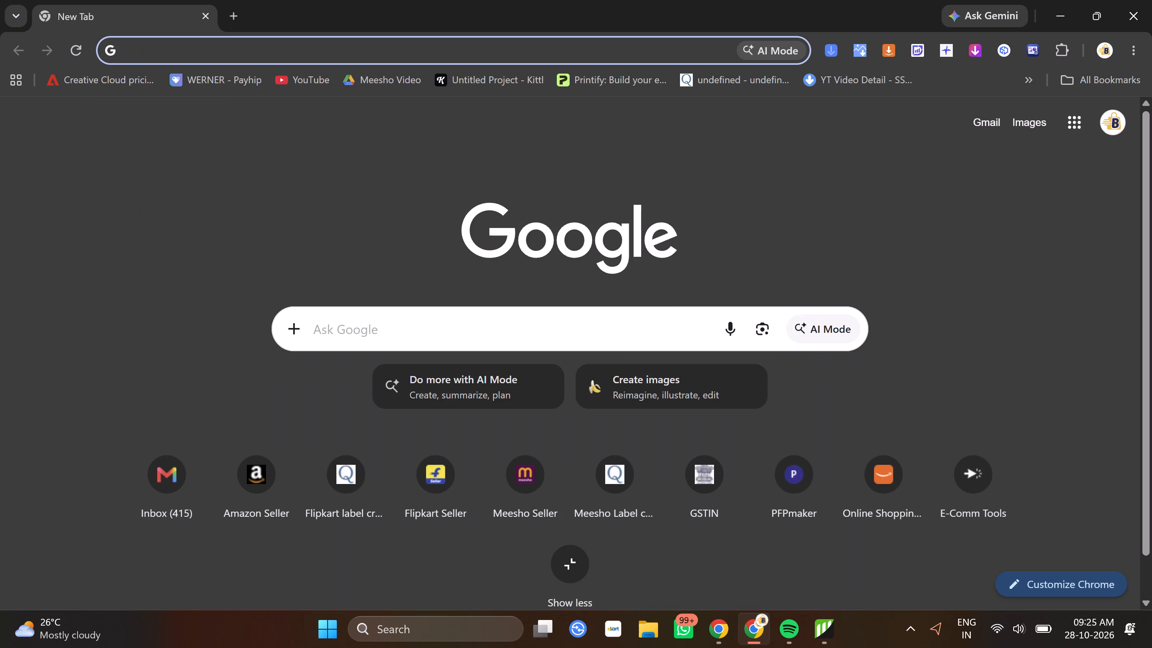
type("kitr")
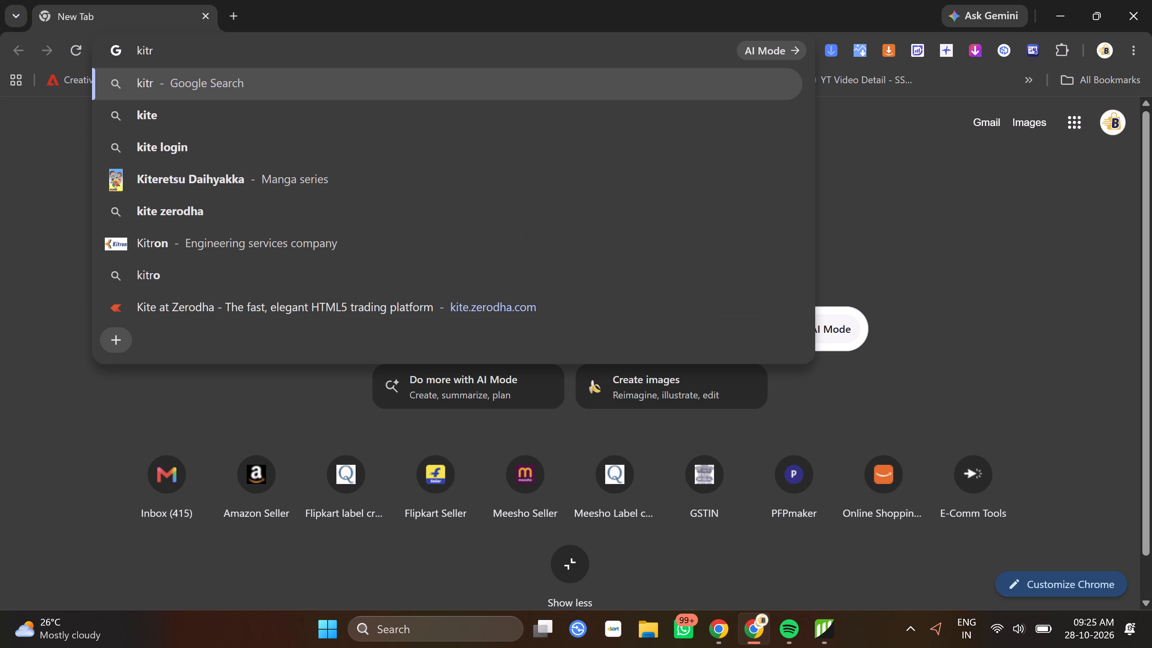
key("equal")
key("BackSpace")
key("BackSpace")
key("BackSpace")
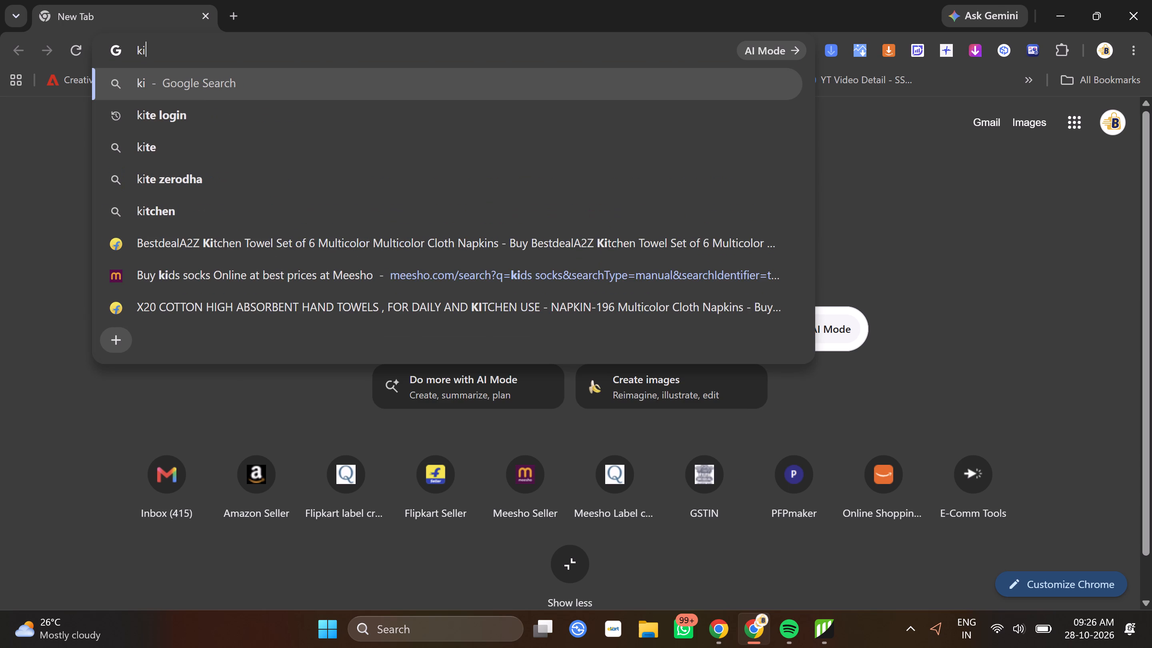
key("t")
key("e")
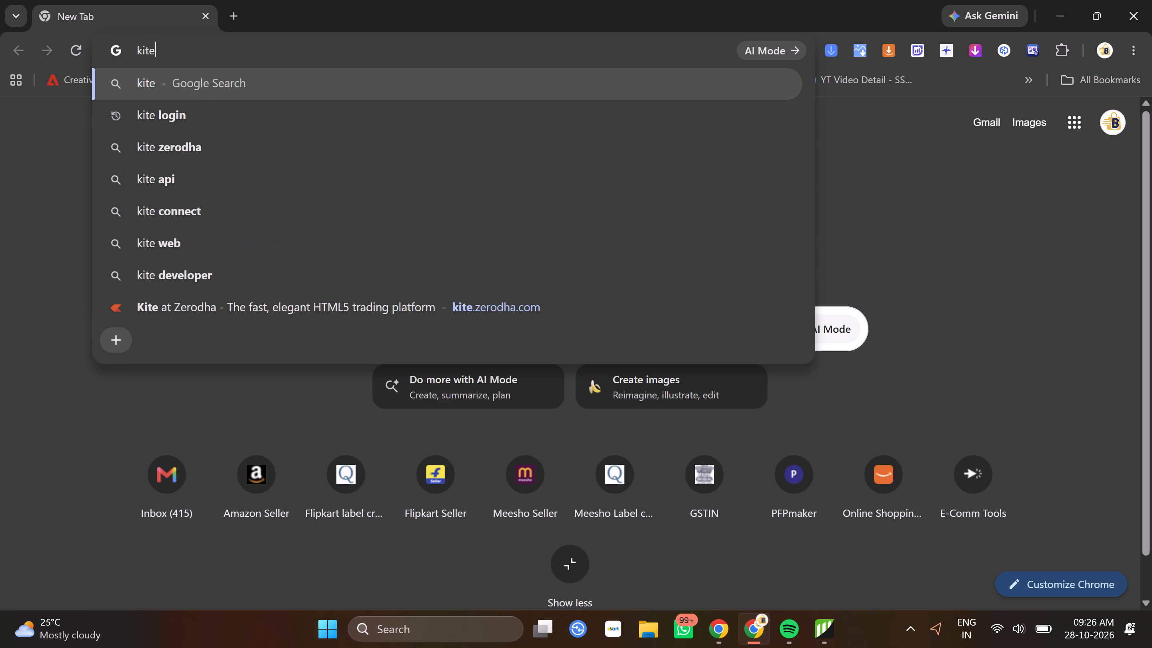
left_click(332, 133)
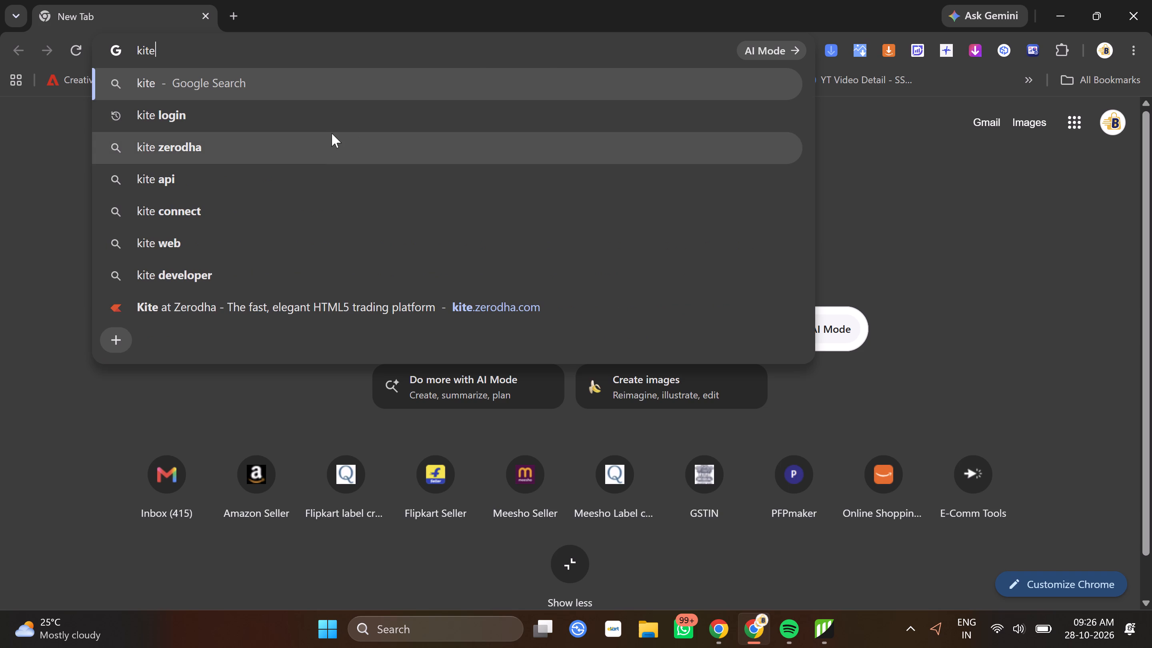
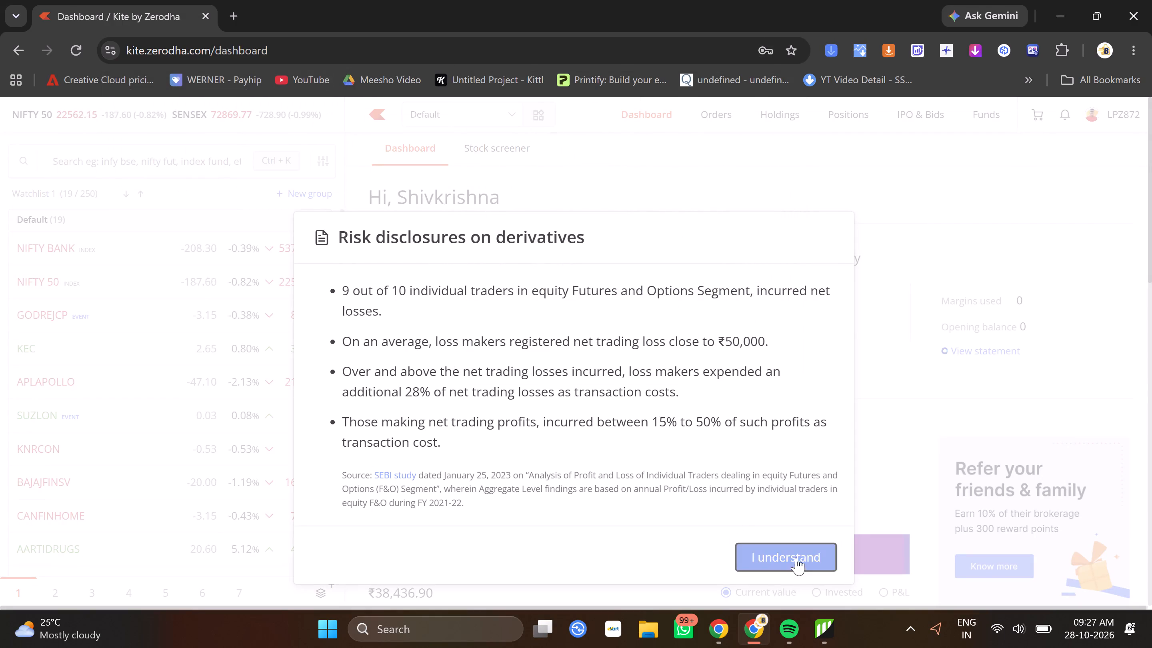
Check the account's Positions and IPO & Bids pages, including the instrument finder offered for getting started.
left_click(868, 122)
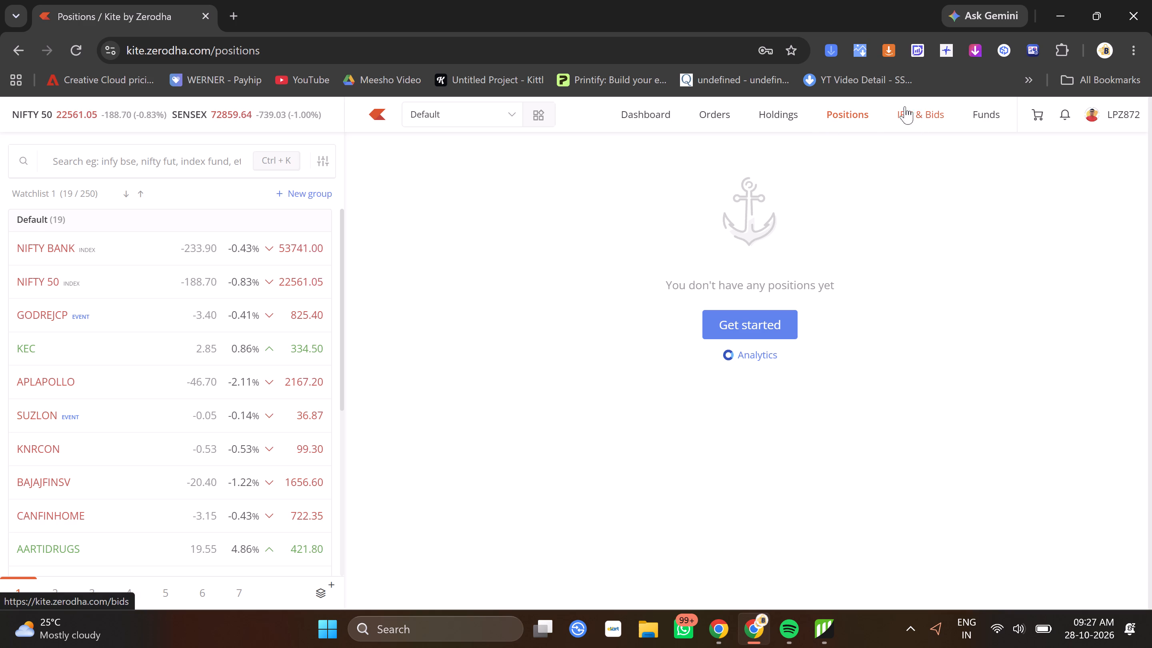
left_click(921, 108)
left_click(853, 110)
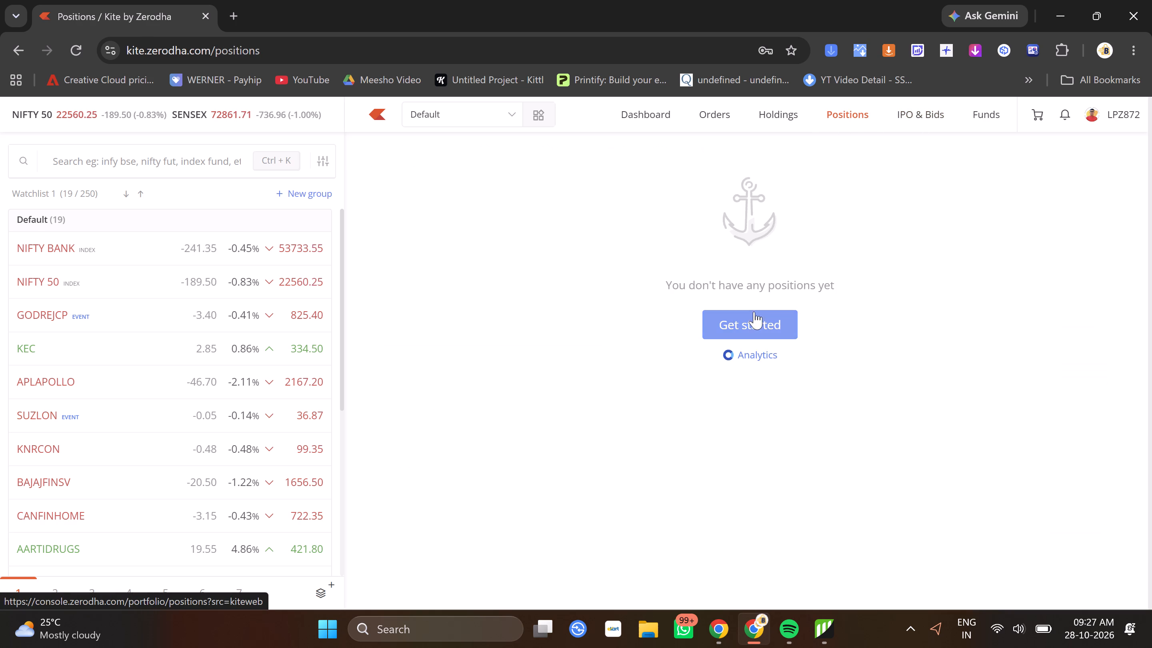
left_click(754, 312)
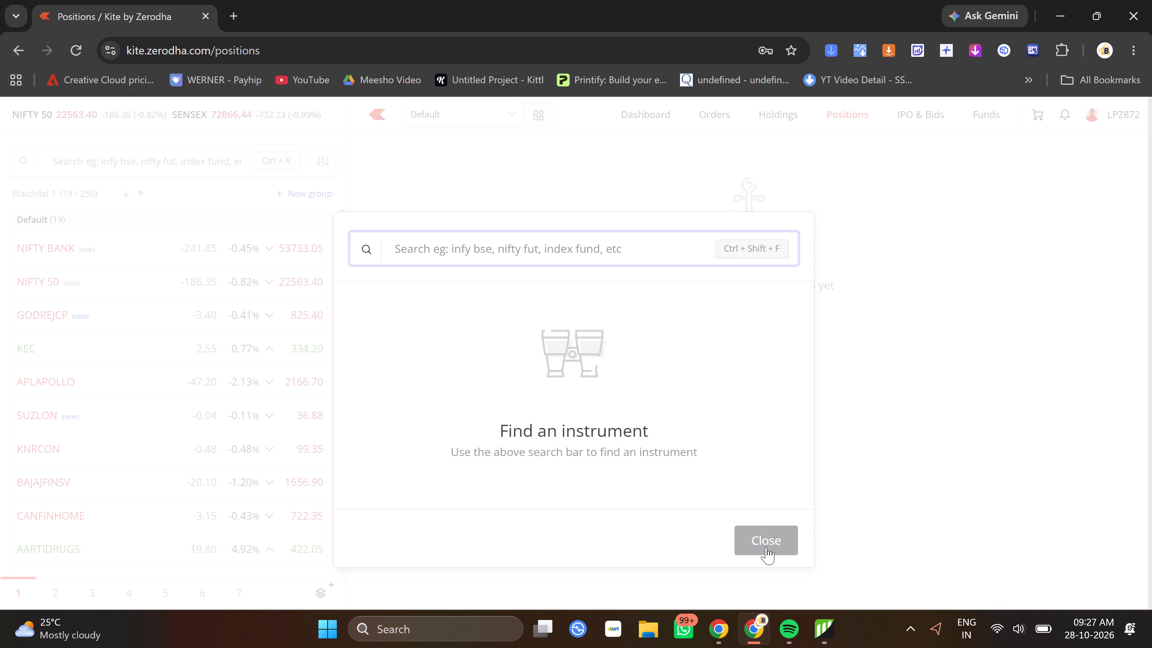
left_click(766, 547)
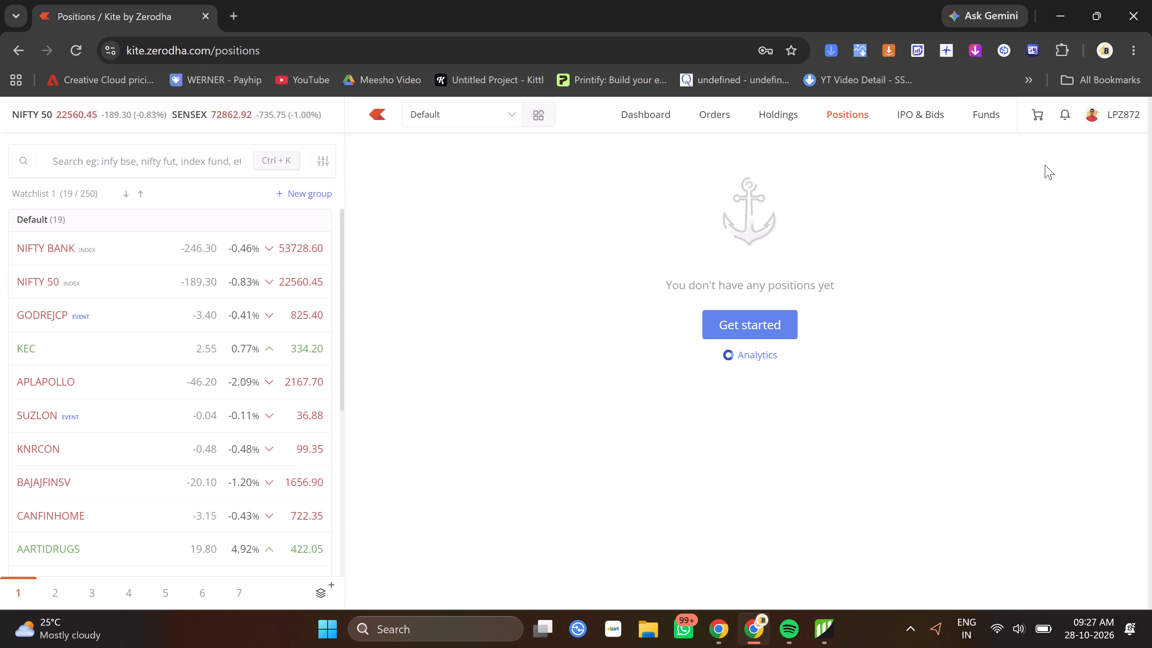
Exit the COALINDIA equity holding with a regular longterm market sell order for 1 share, continuing to the CDSL authorisation.
left_click(798, 111)
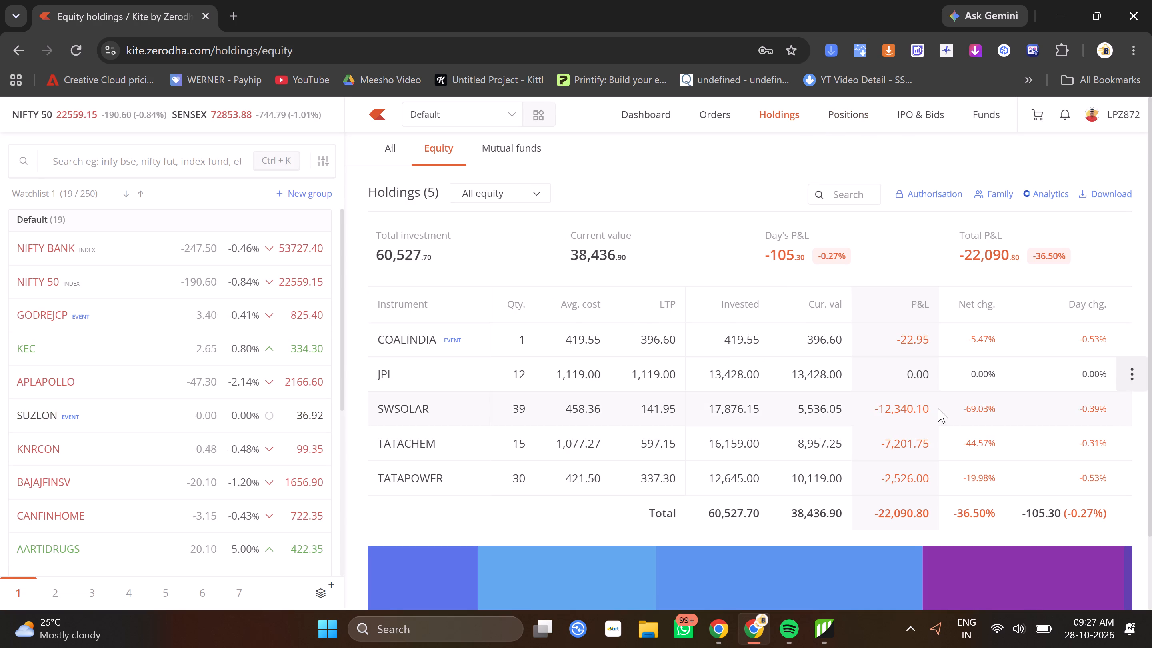
scroll(917, 389, "down", 2)
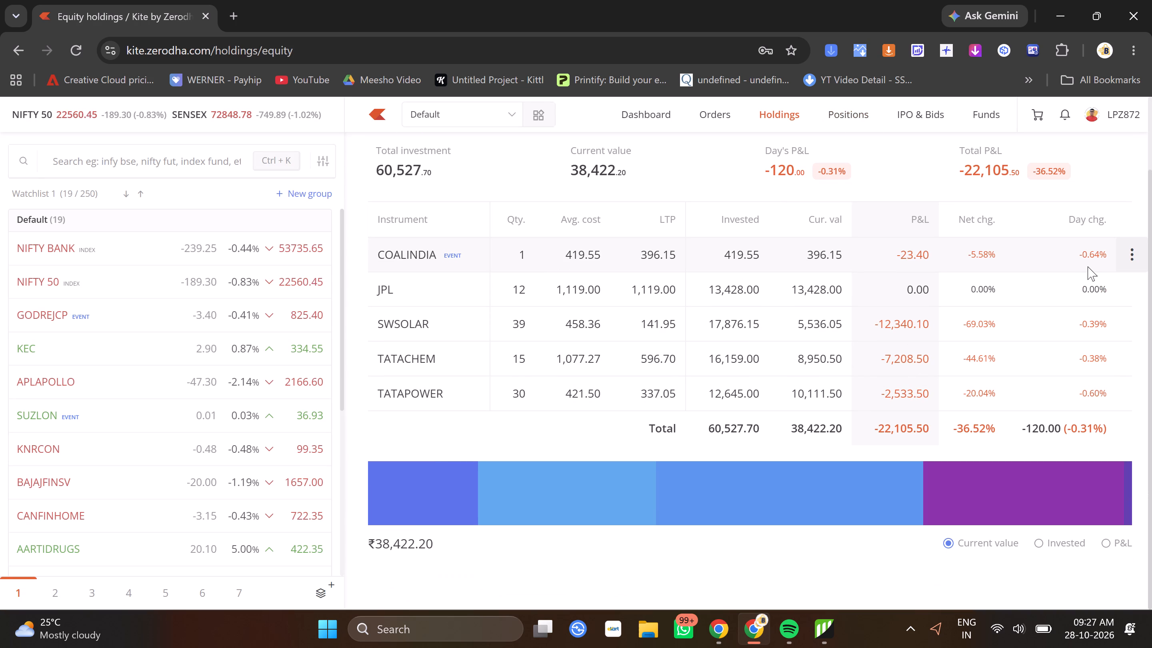
left_click(1140, 253)
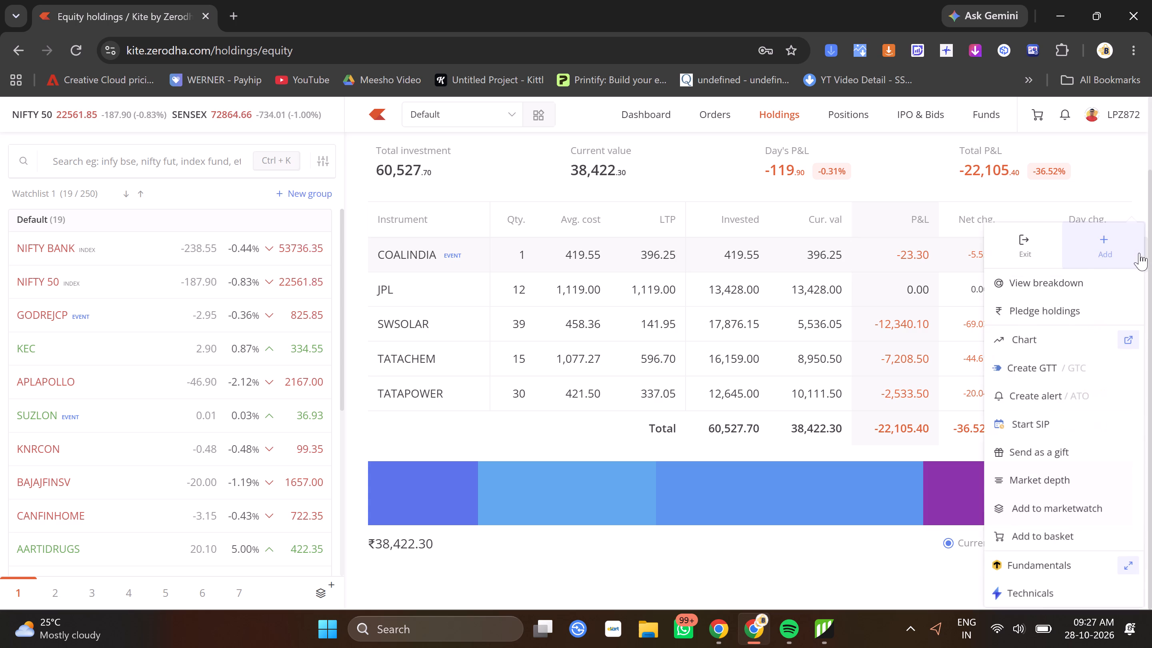
left_click(1033, 240)
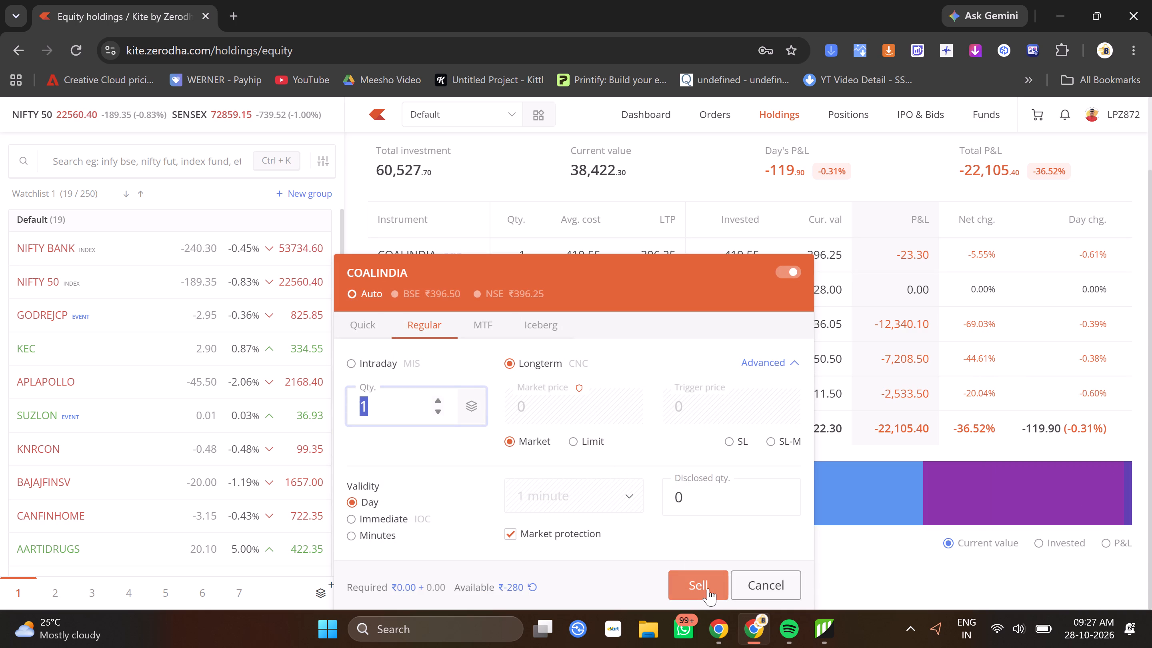
left_click(708, 585)
left_click(599, 437)
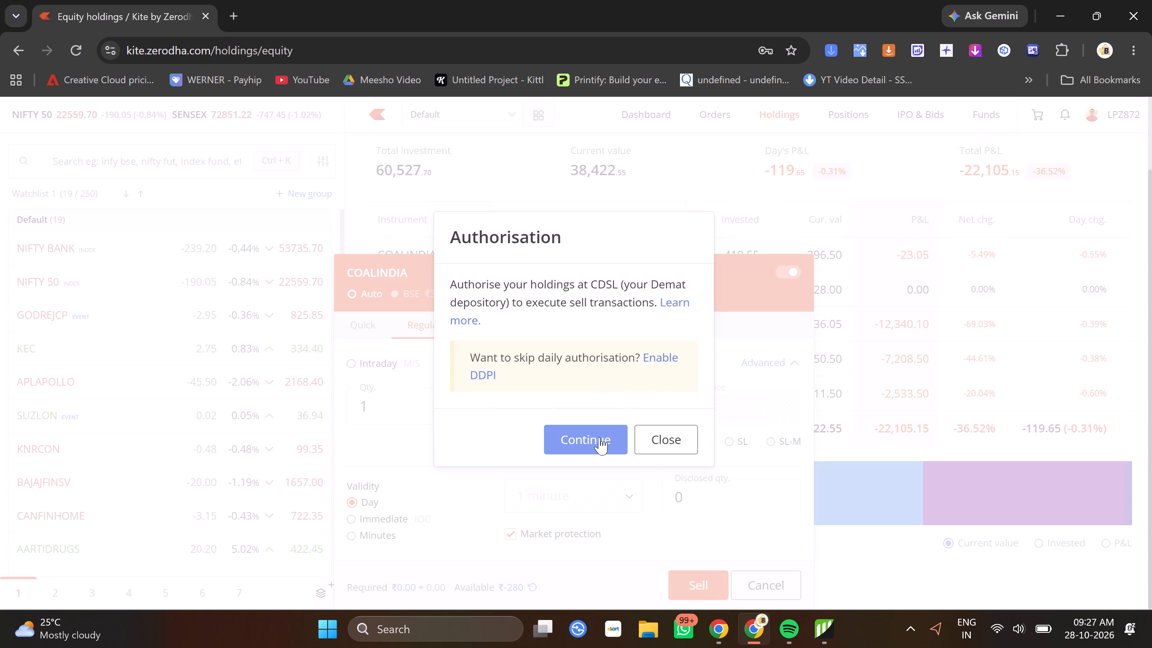
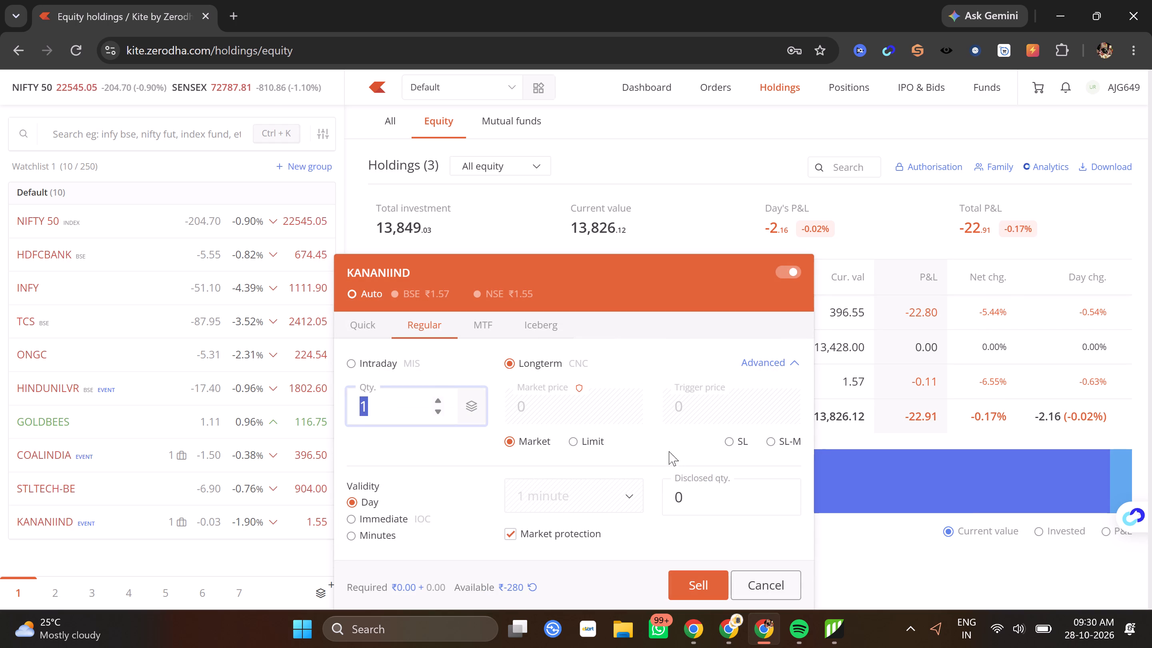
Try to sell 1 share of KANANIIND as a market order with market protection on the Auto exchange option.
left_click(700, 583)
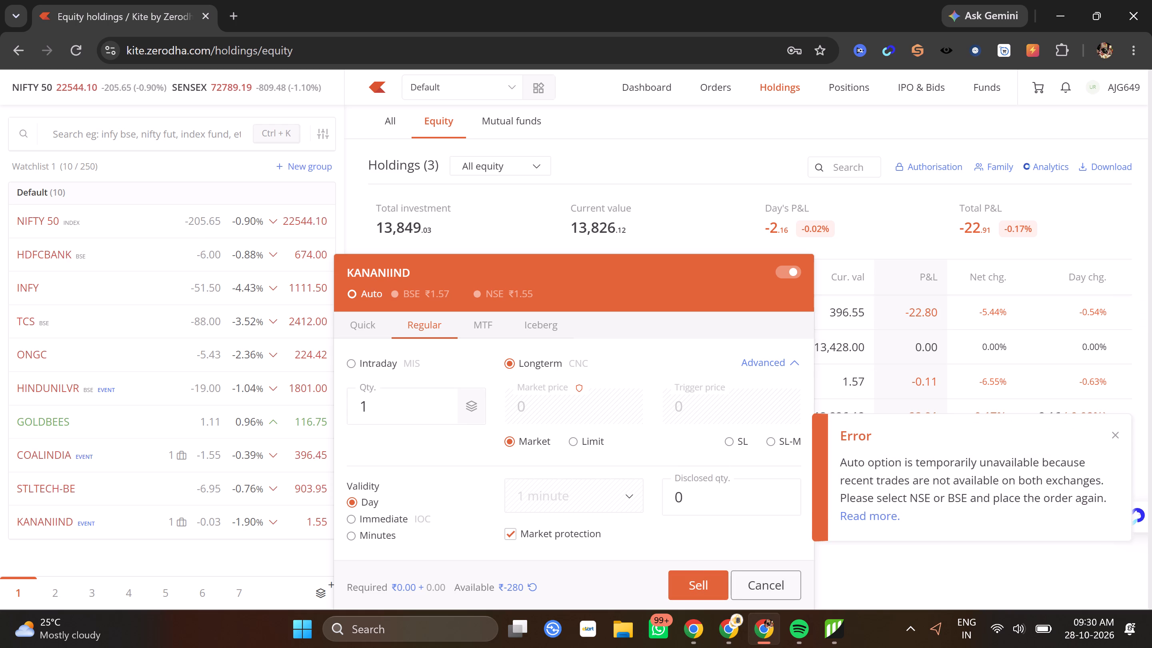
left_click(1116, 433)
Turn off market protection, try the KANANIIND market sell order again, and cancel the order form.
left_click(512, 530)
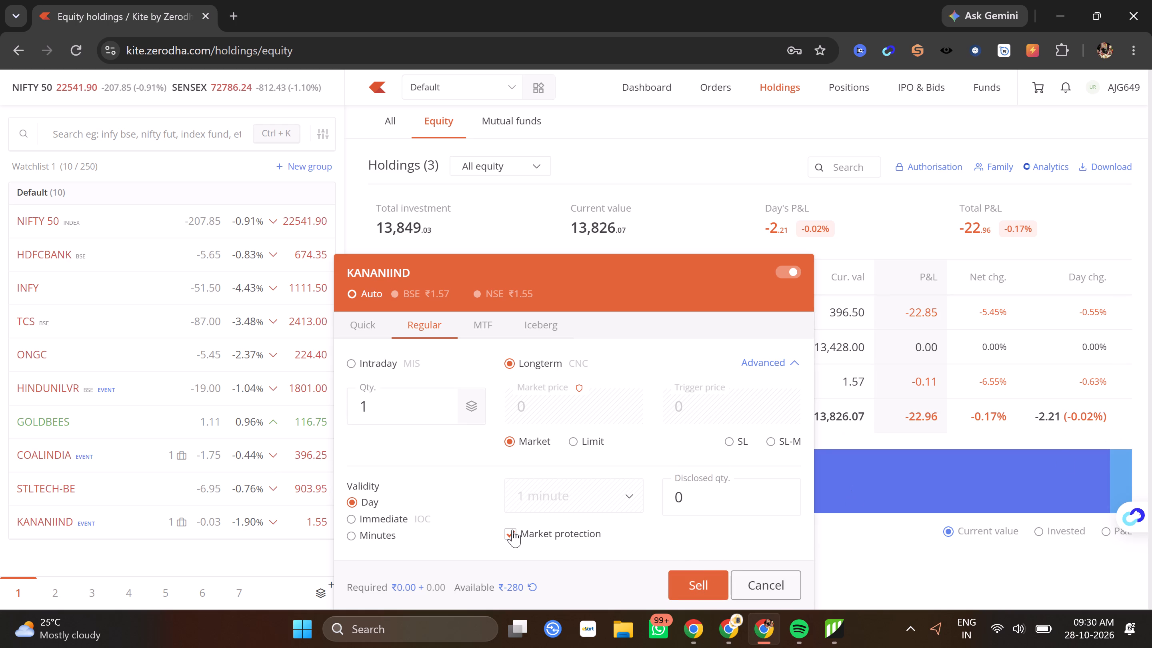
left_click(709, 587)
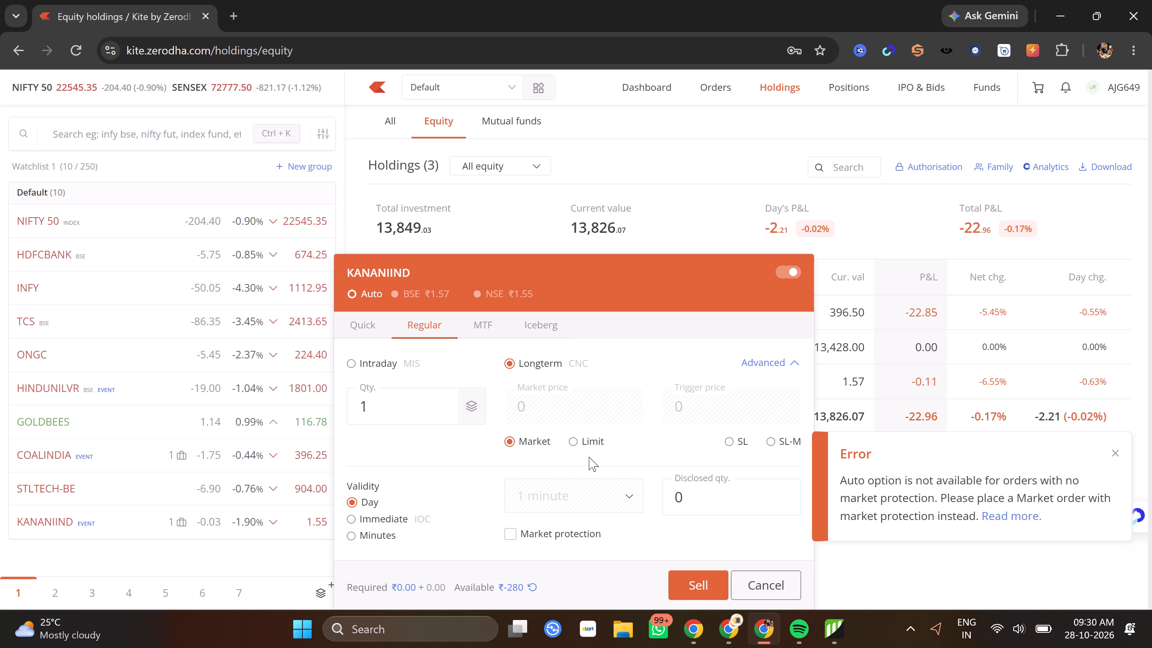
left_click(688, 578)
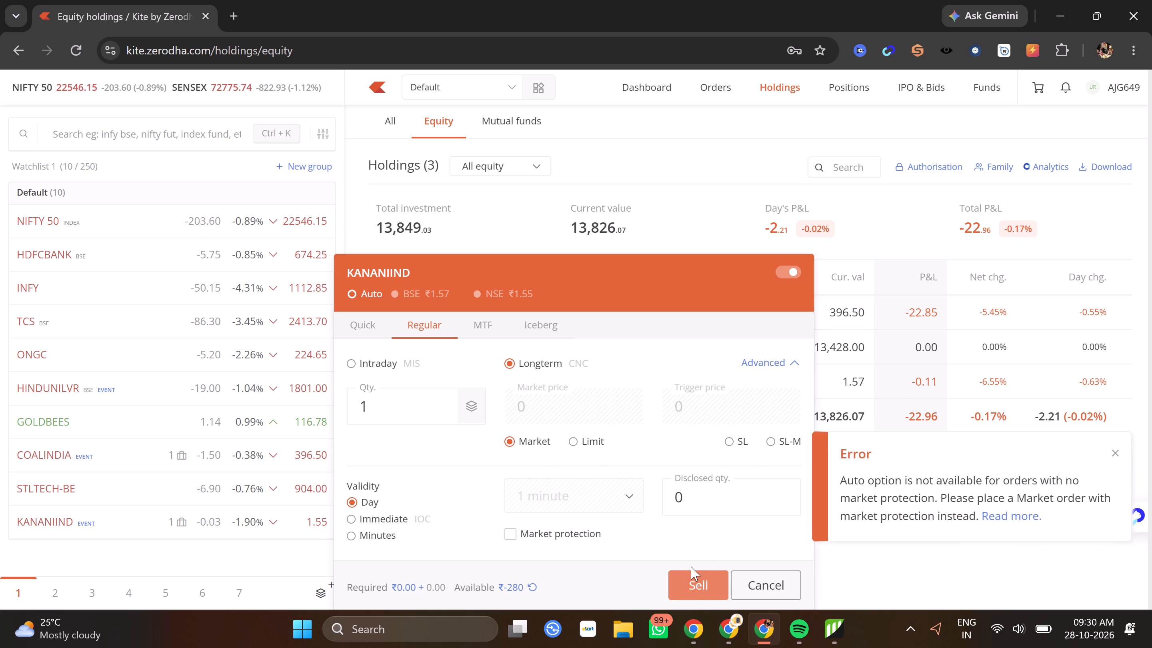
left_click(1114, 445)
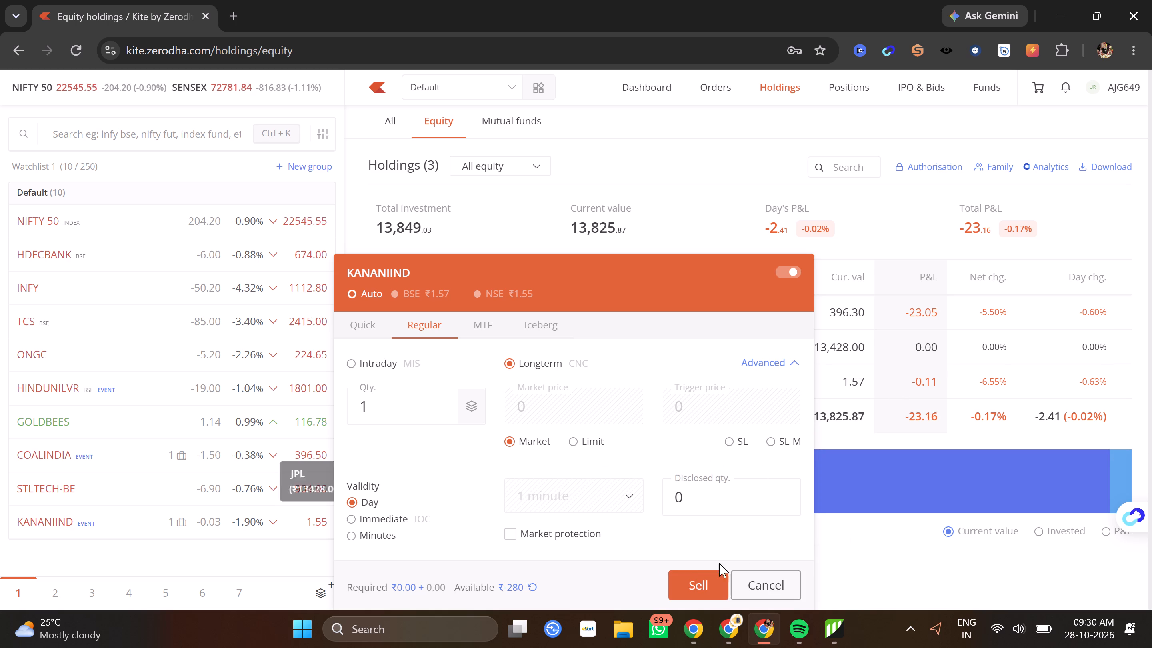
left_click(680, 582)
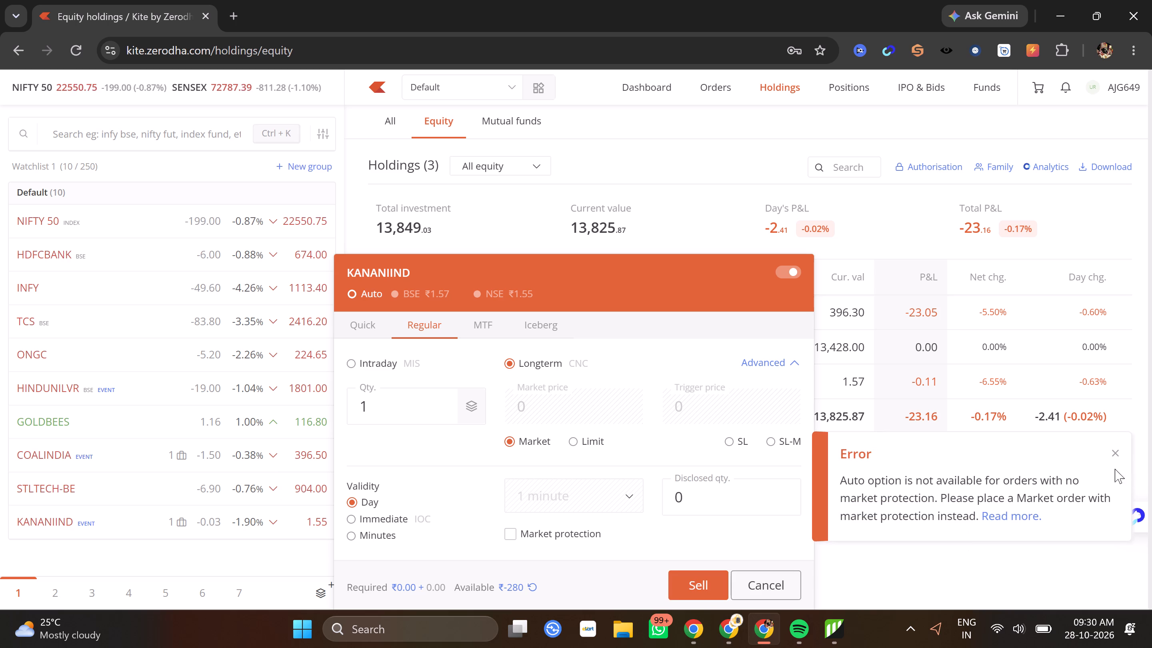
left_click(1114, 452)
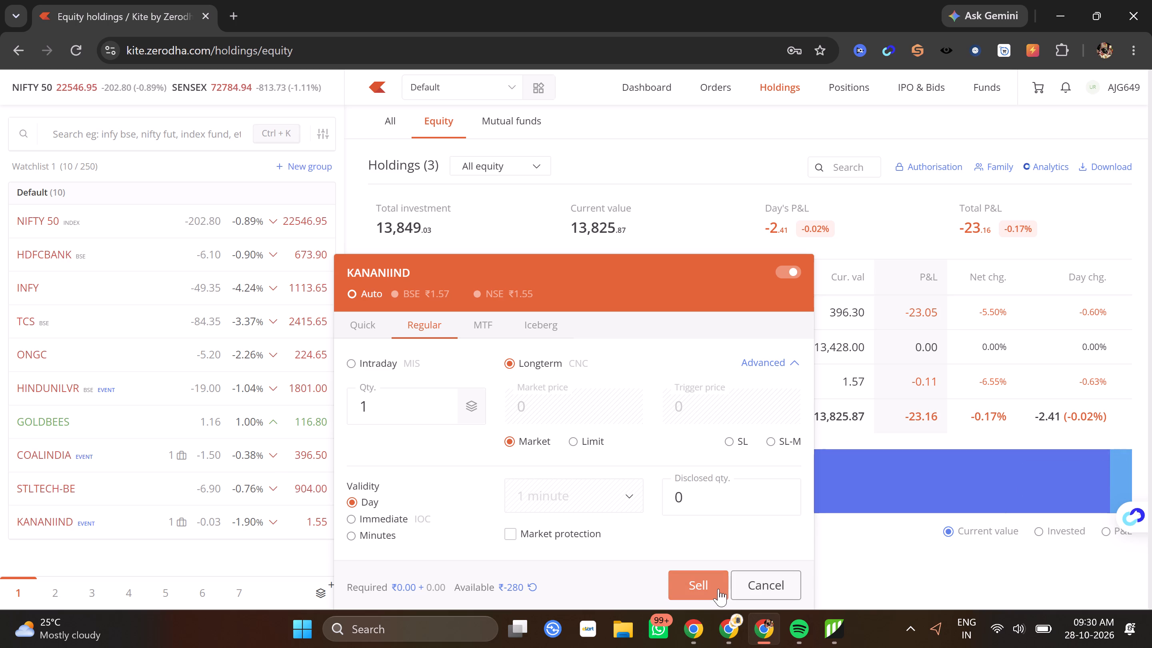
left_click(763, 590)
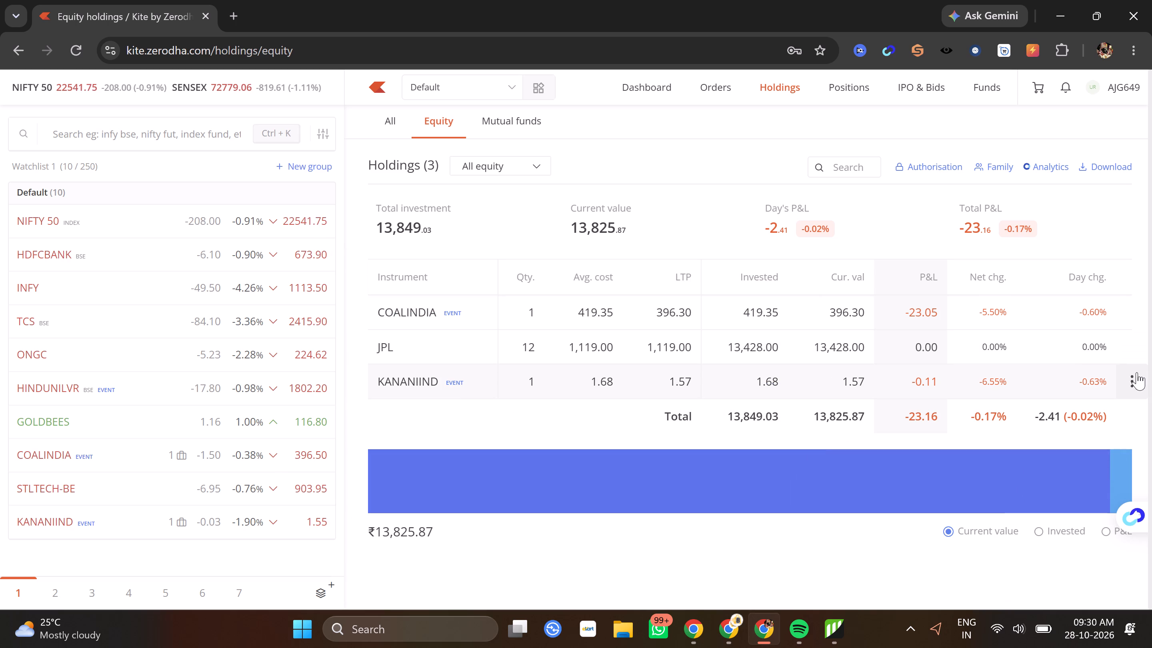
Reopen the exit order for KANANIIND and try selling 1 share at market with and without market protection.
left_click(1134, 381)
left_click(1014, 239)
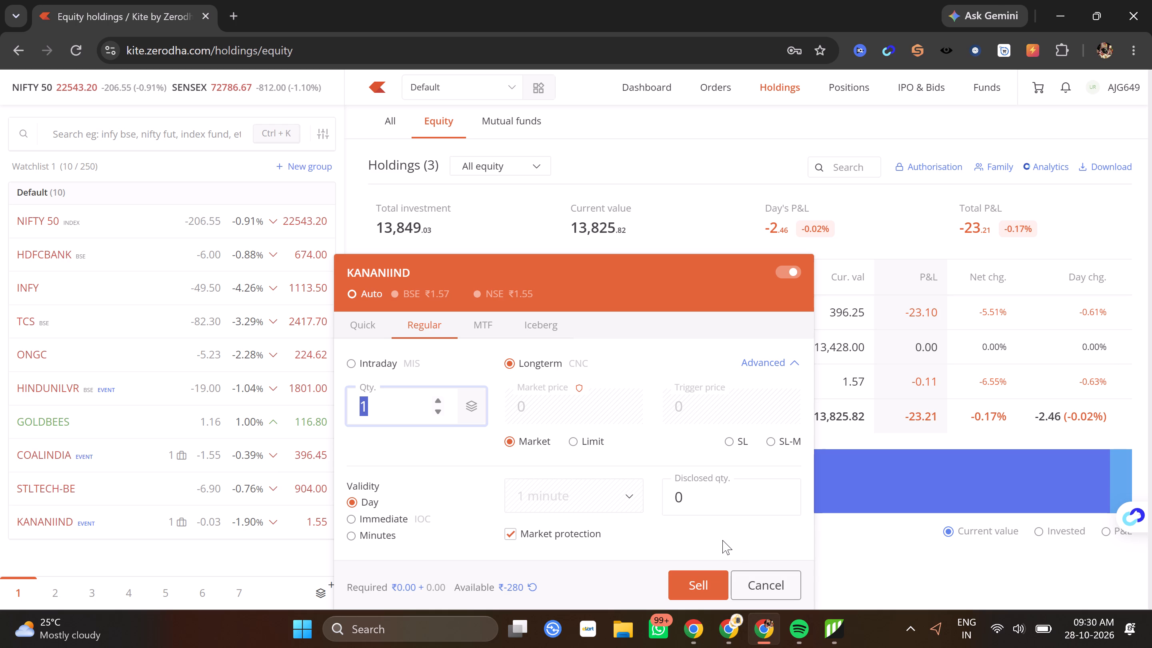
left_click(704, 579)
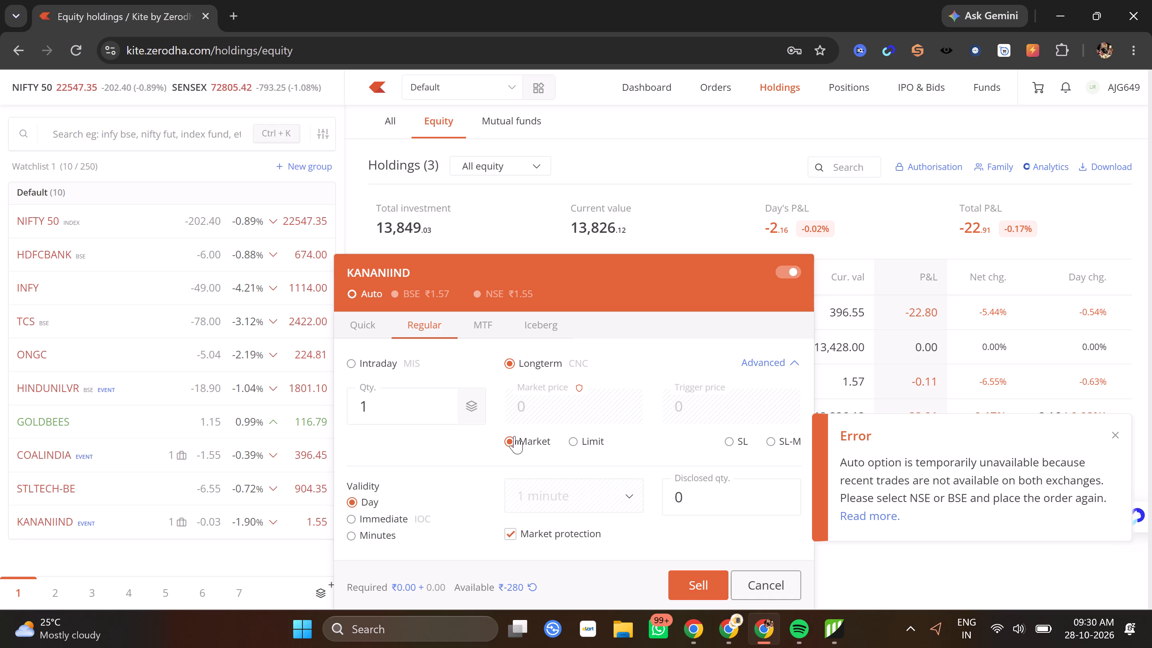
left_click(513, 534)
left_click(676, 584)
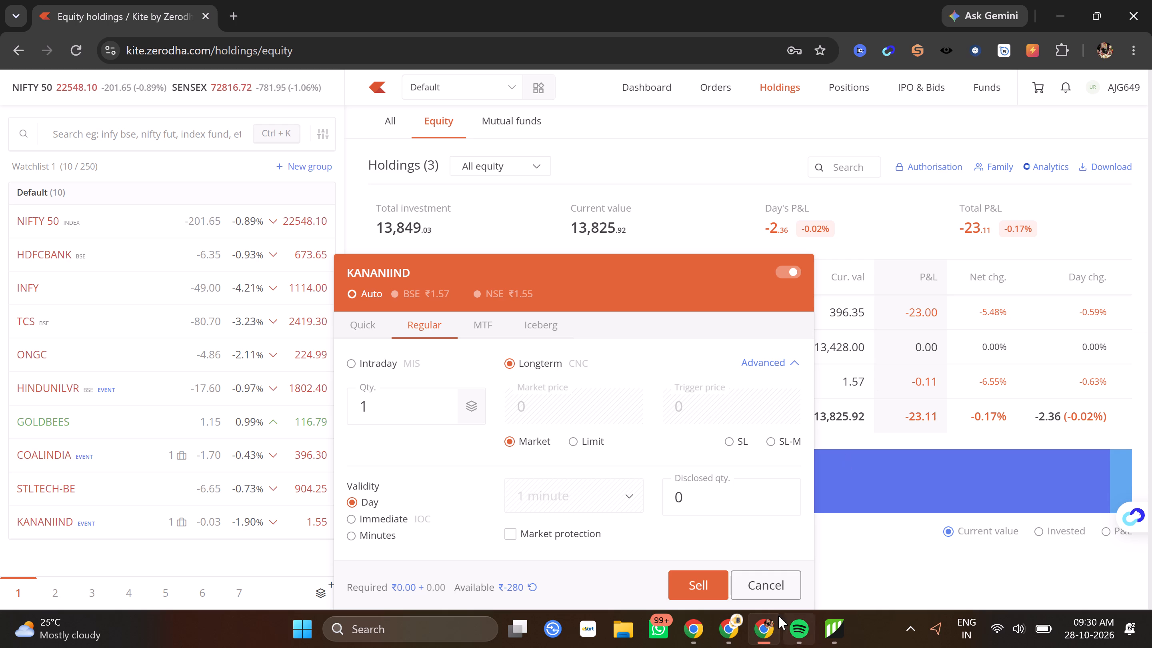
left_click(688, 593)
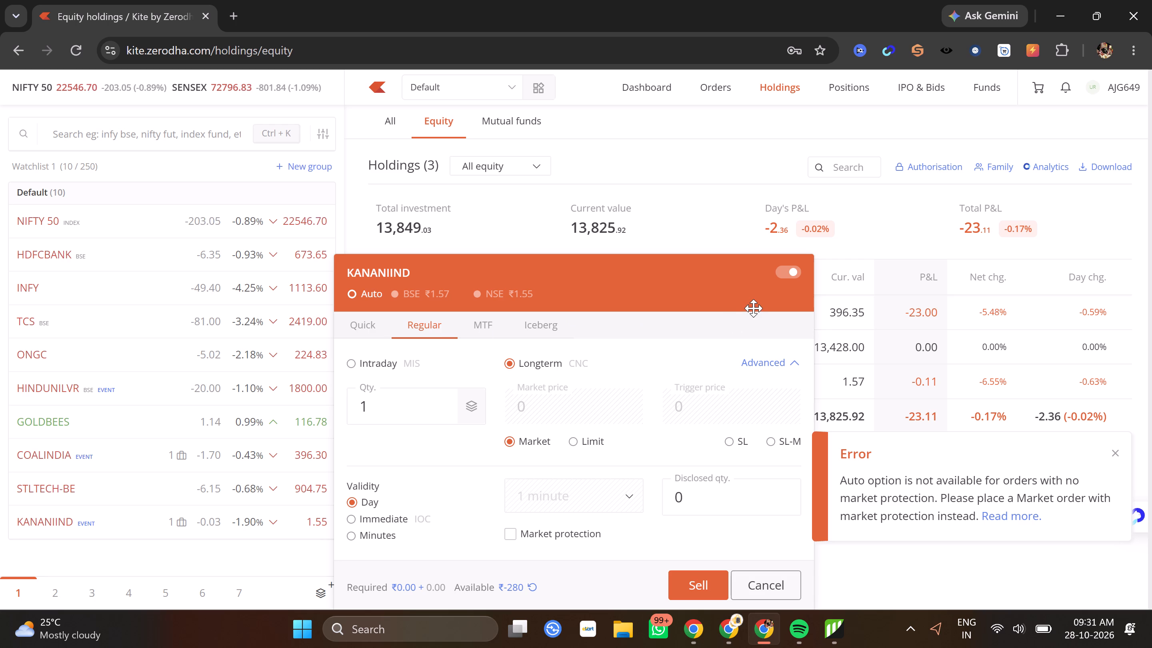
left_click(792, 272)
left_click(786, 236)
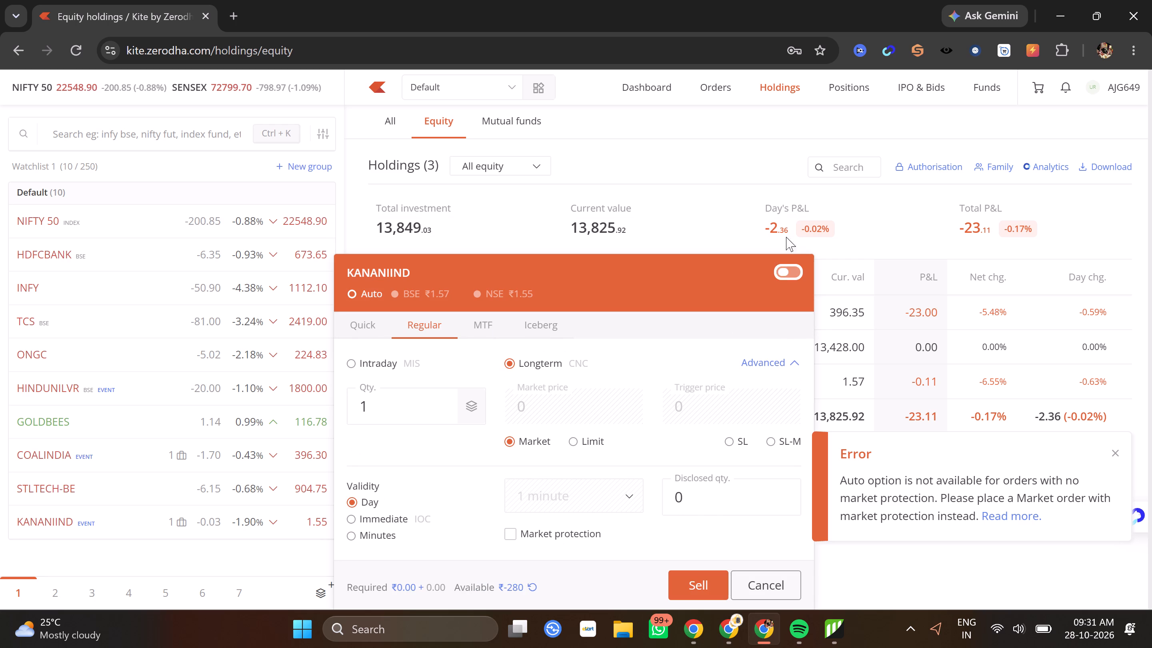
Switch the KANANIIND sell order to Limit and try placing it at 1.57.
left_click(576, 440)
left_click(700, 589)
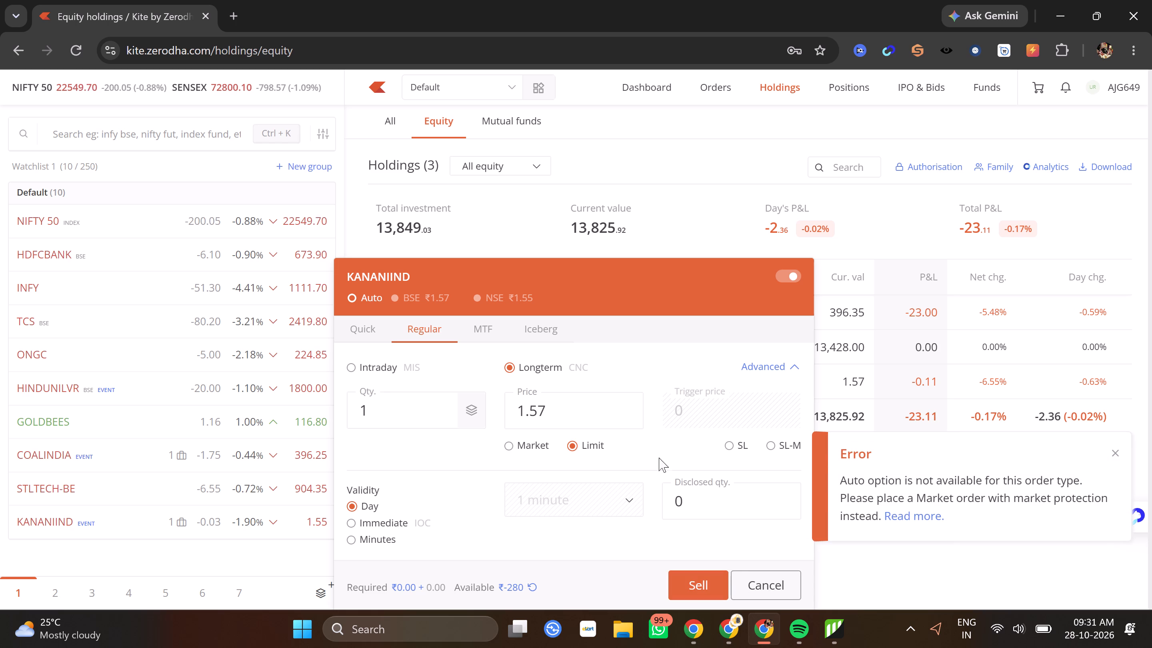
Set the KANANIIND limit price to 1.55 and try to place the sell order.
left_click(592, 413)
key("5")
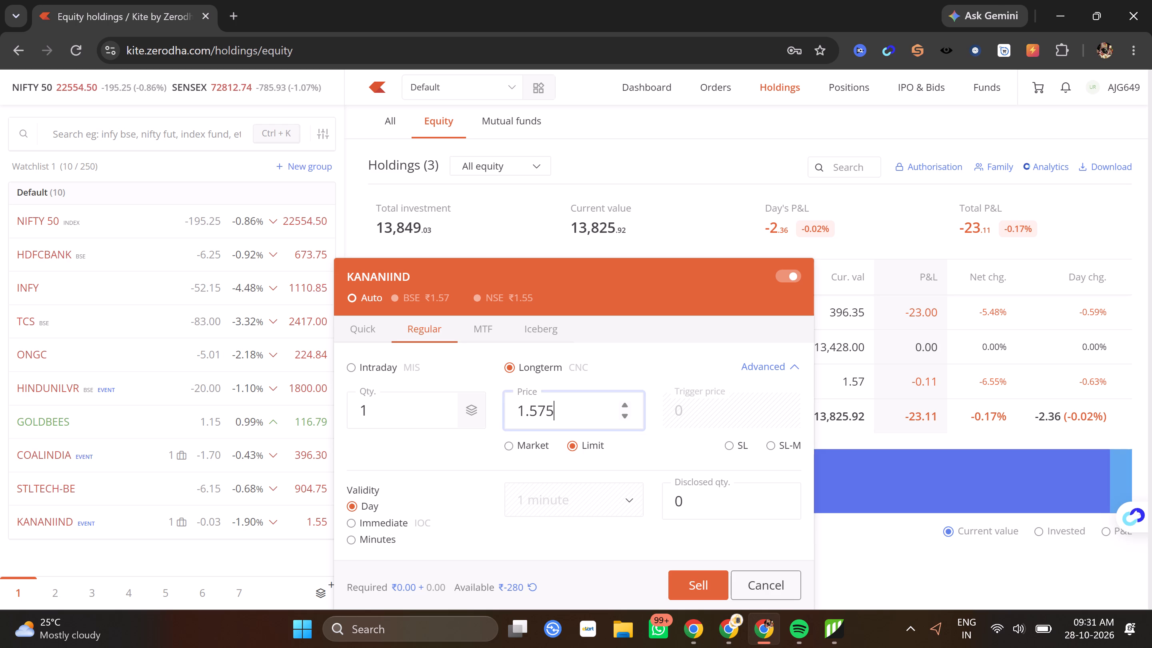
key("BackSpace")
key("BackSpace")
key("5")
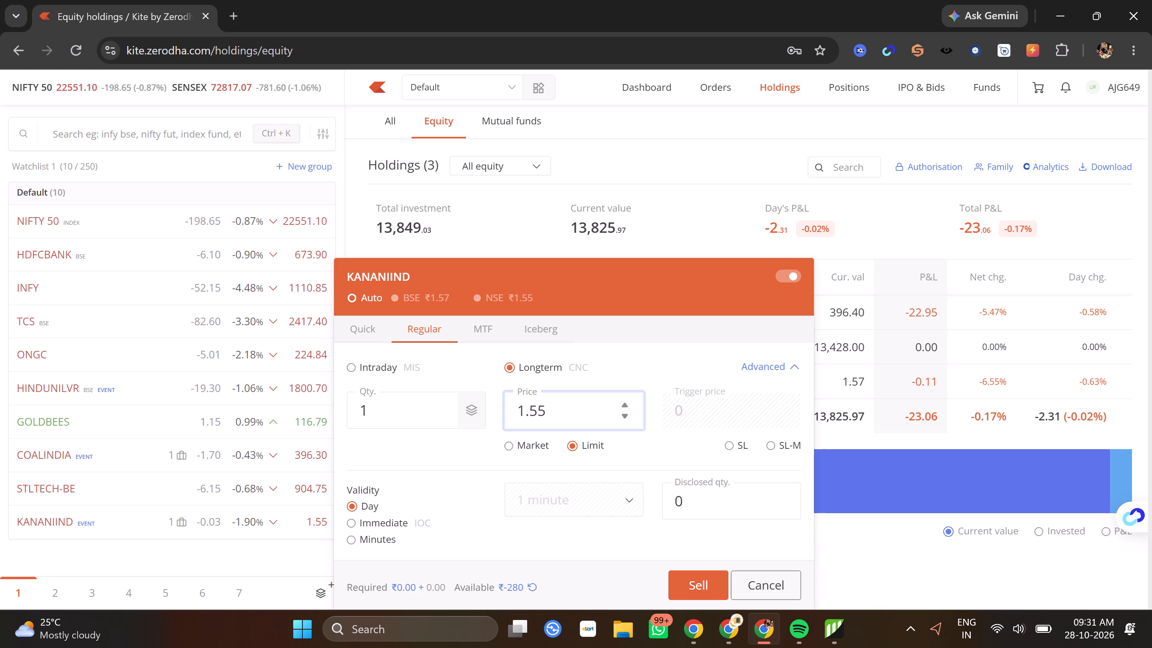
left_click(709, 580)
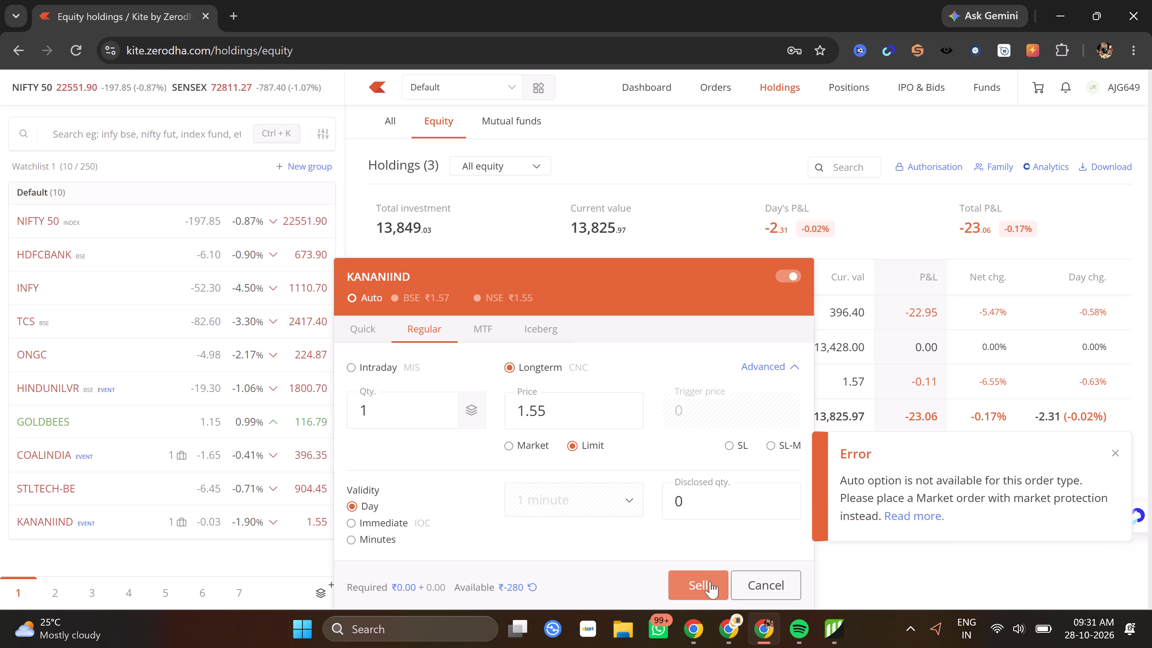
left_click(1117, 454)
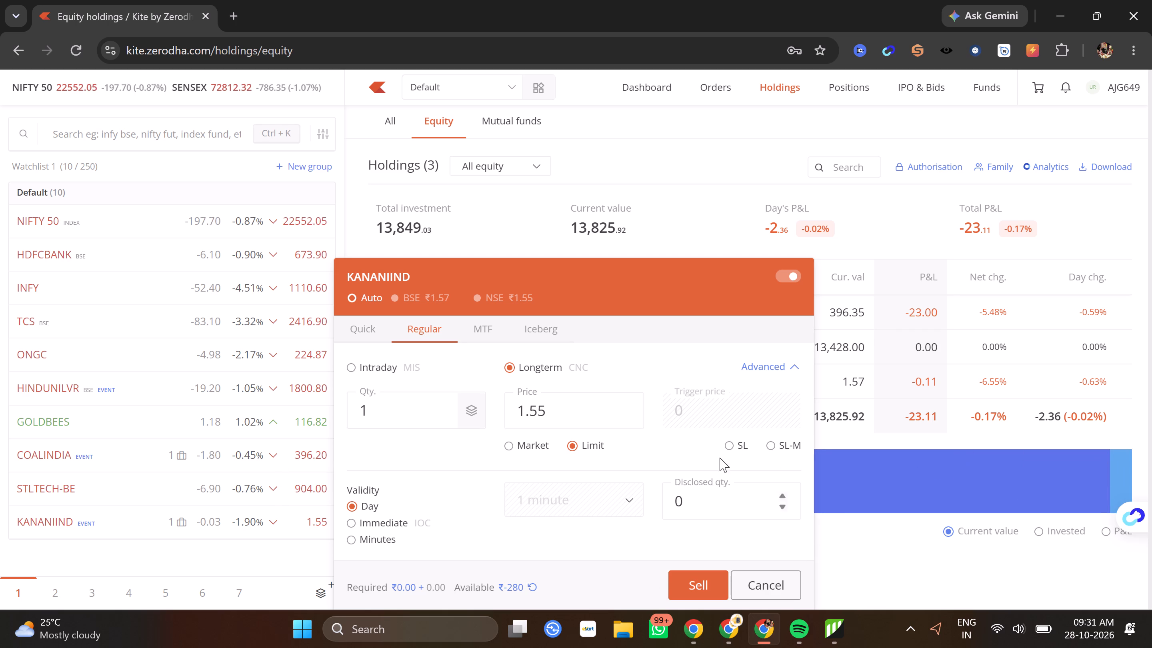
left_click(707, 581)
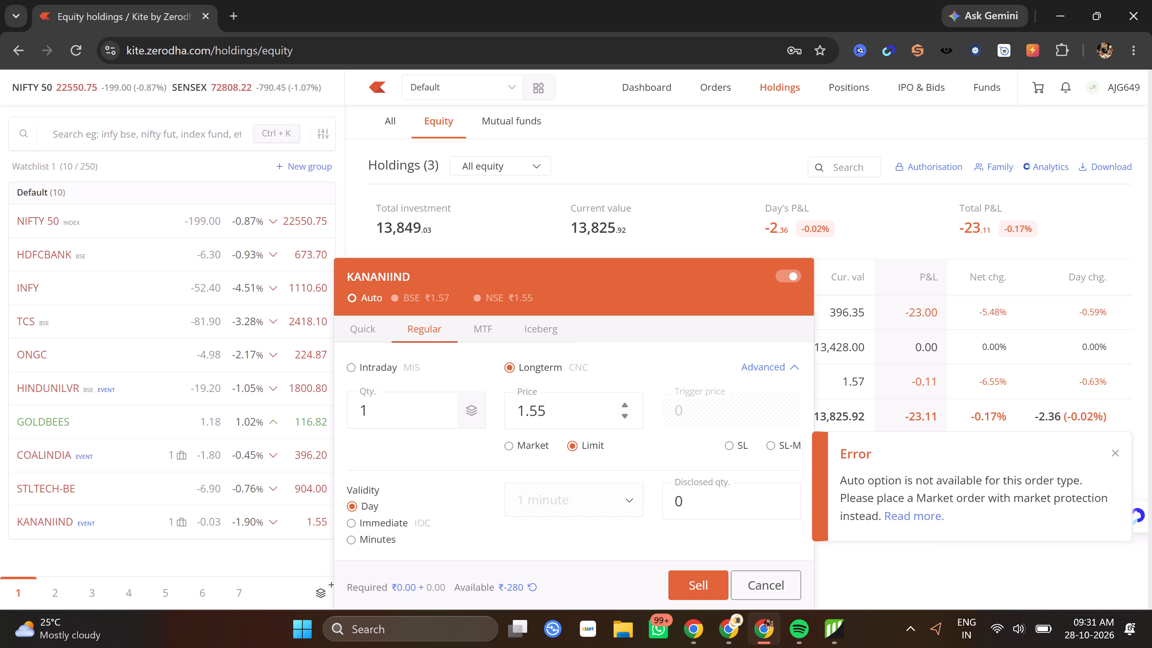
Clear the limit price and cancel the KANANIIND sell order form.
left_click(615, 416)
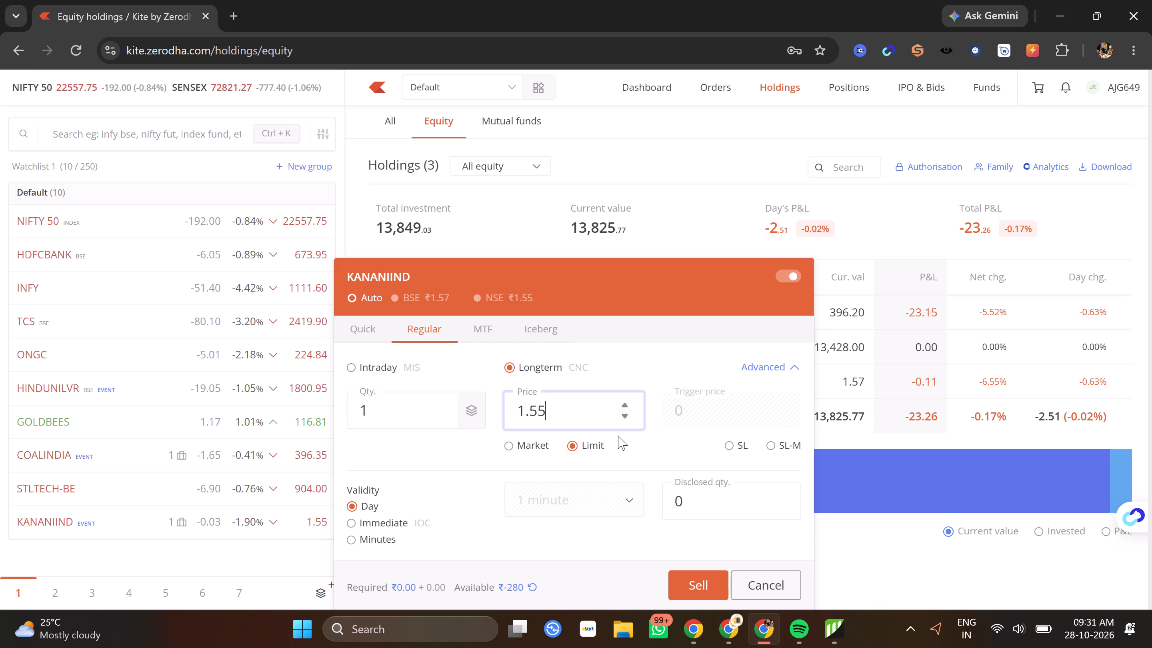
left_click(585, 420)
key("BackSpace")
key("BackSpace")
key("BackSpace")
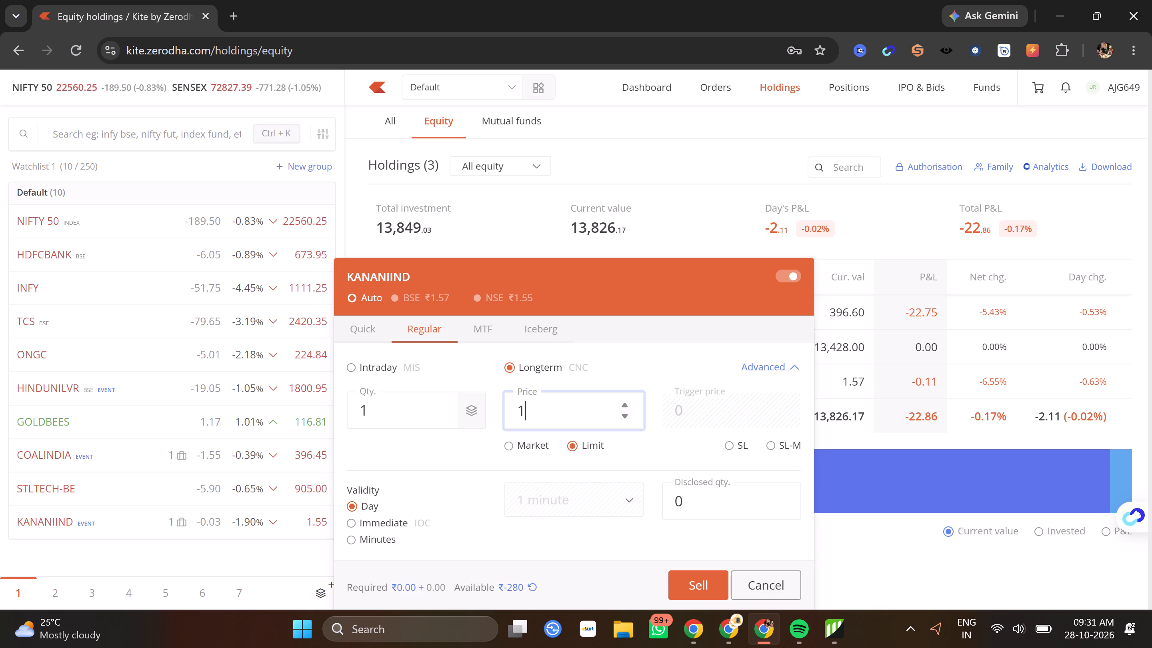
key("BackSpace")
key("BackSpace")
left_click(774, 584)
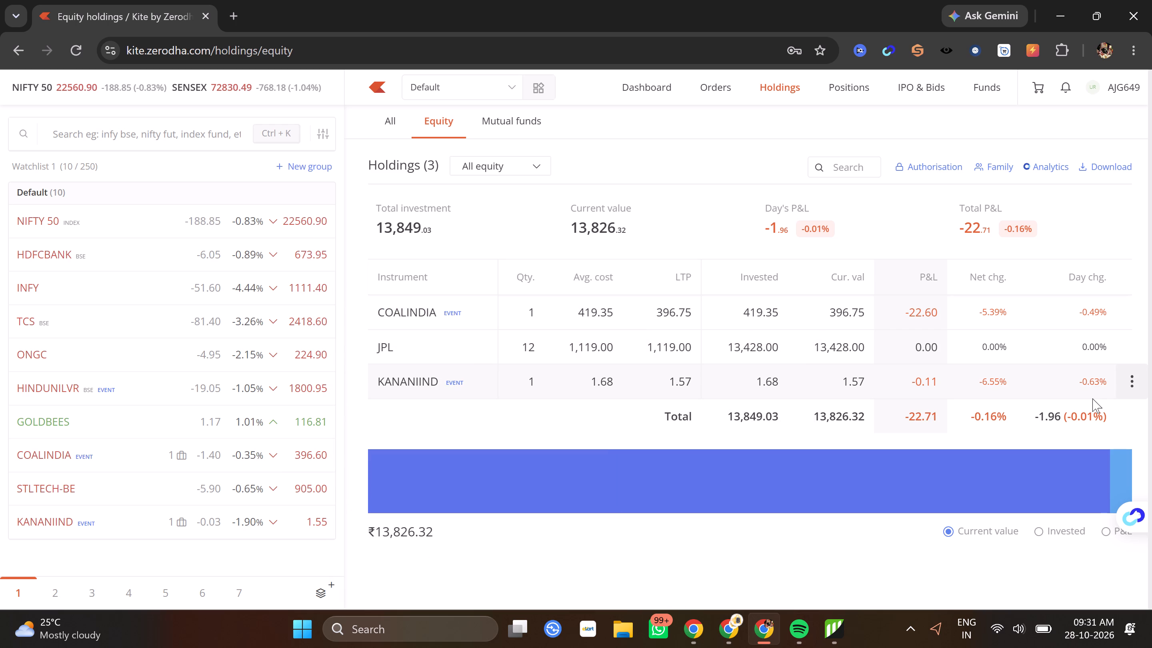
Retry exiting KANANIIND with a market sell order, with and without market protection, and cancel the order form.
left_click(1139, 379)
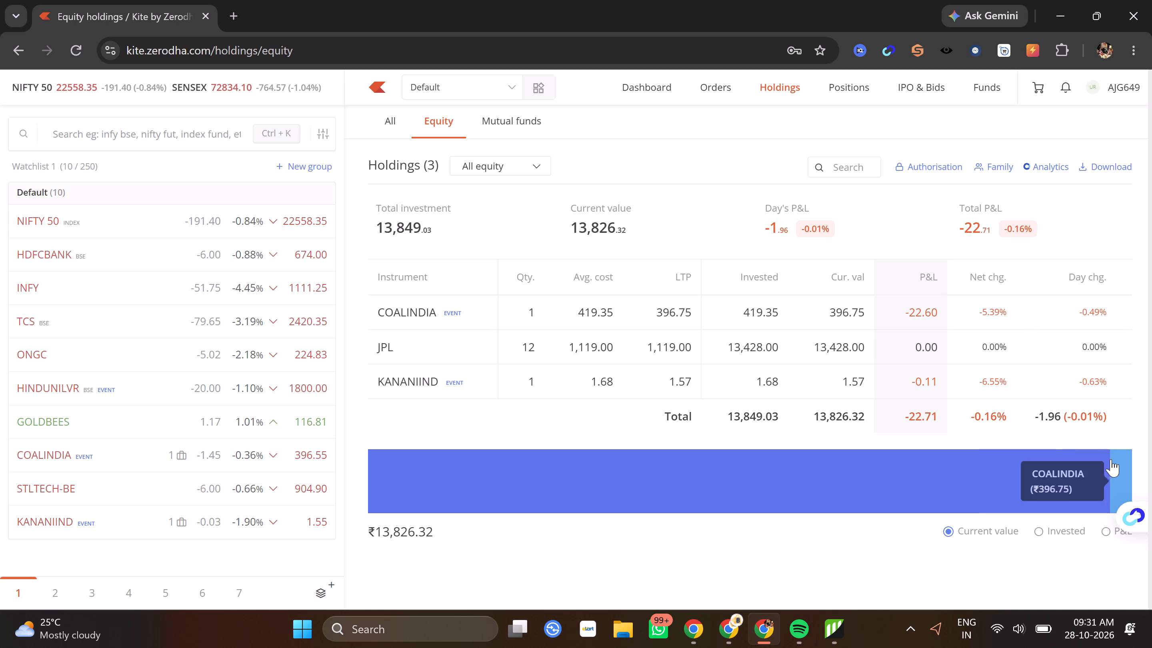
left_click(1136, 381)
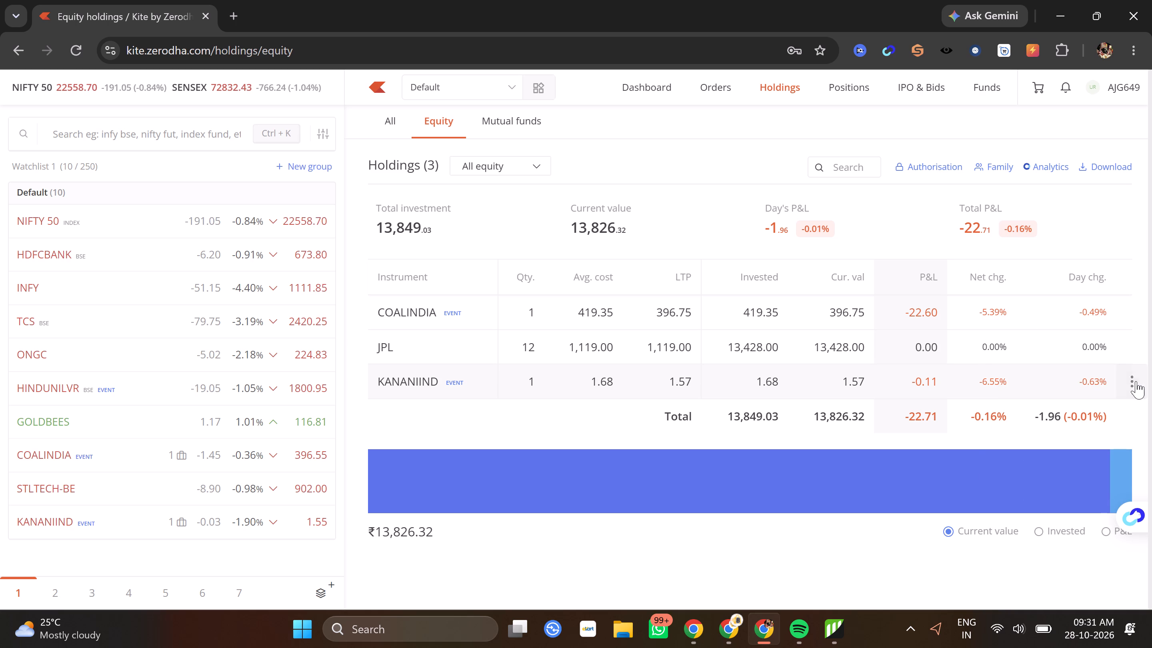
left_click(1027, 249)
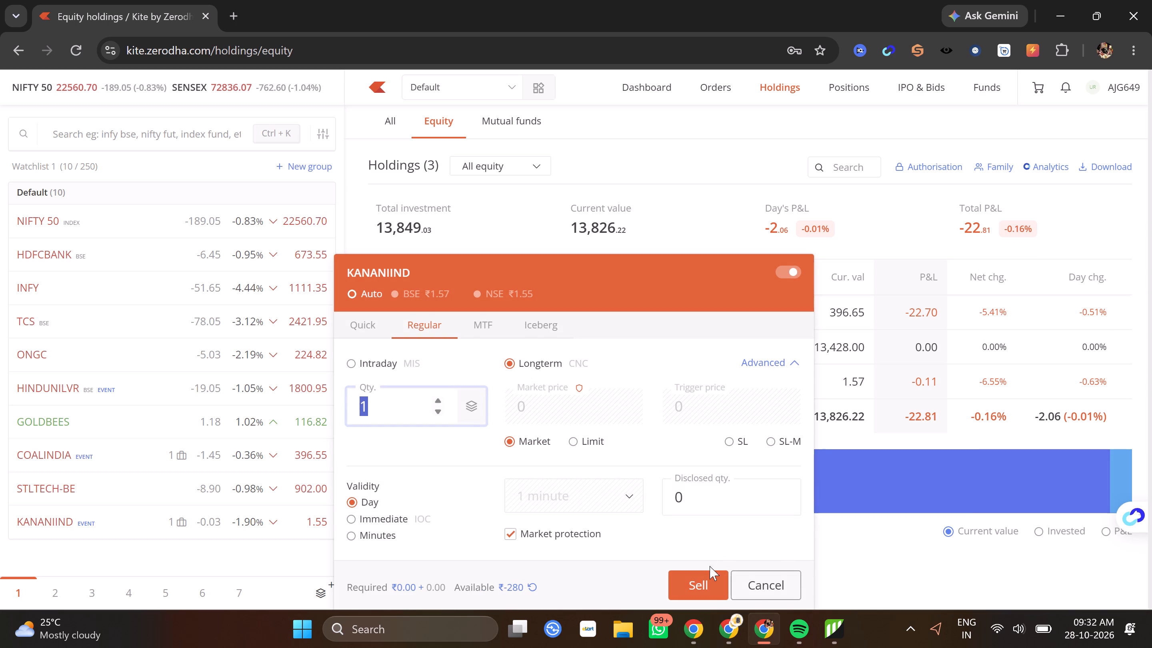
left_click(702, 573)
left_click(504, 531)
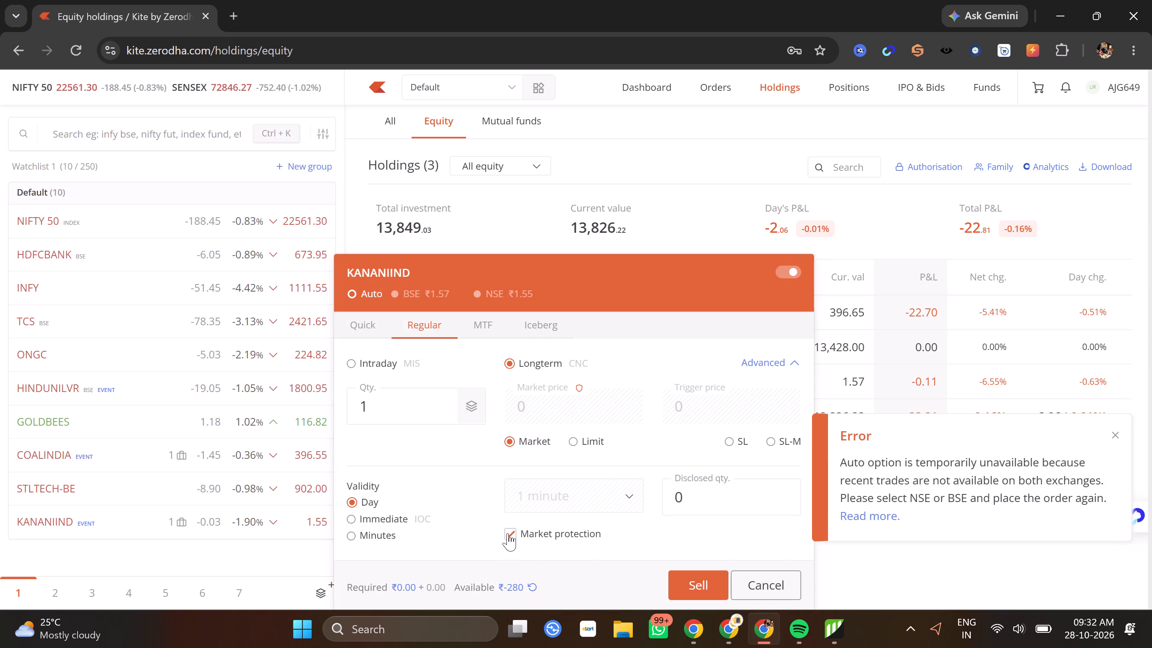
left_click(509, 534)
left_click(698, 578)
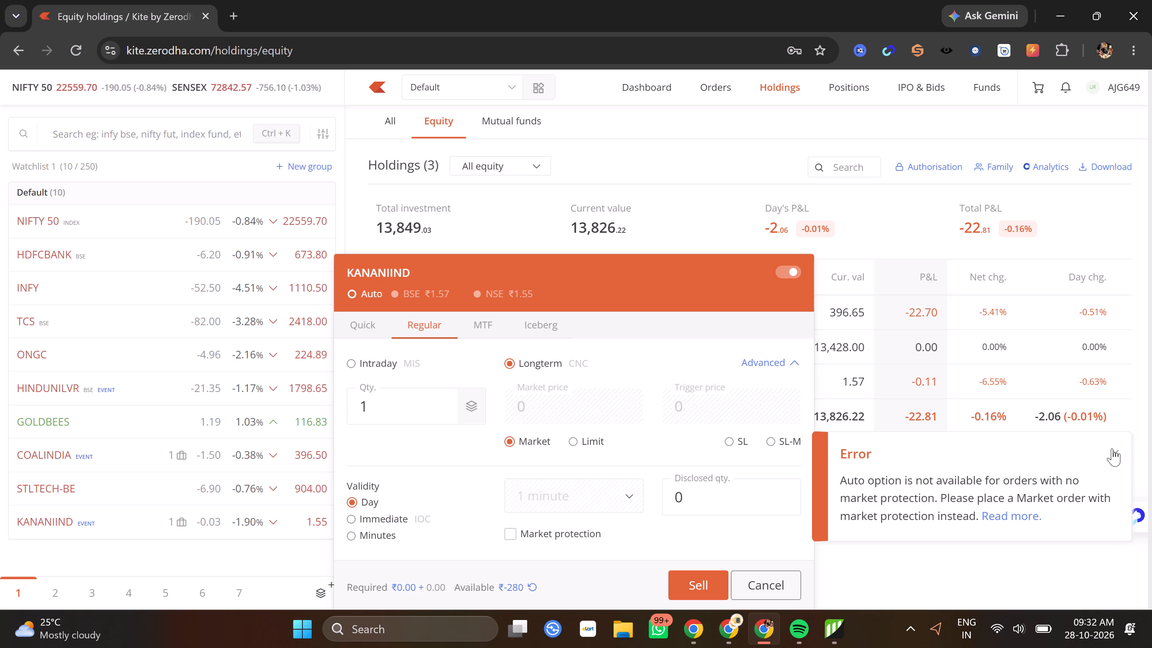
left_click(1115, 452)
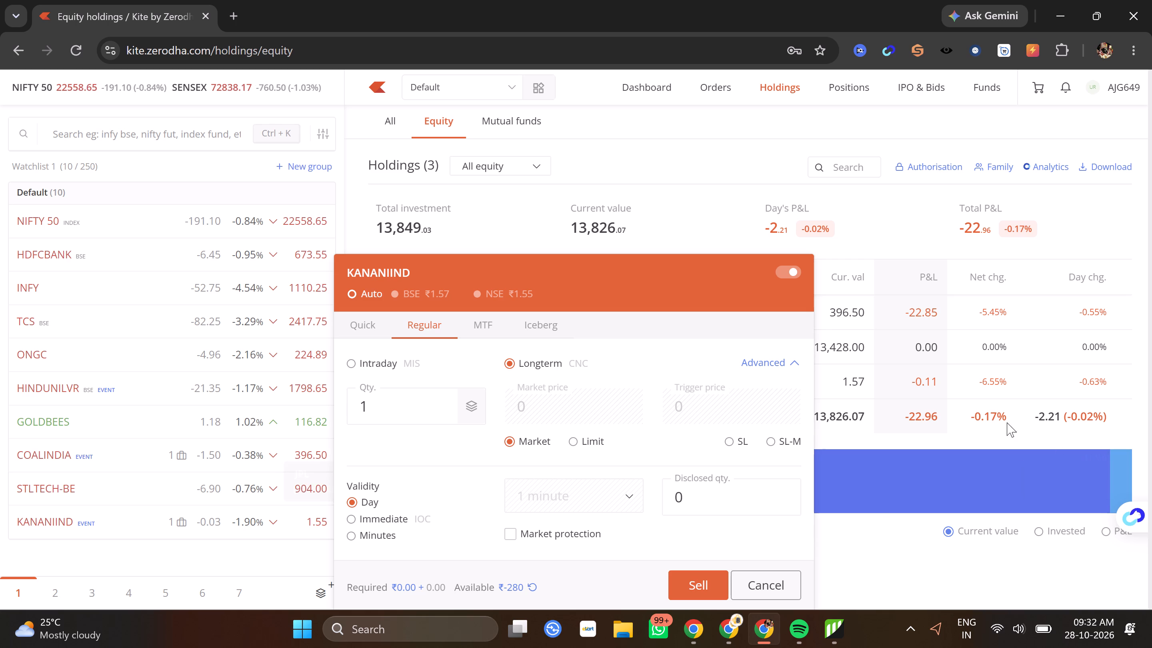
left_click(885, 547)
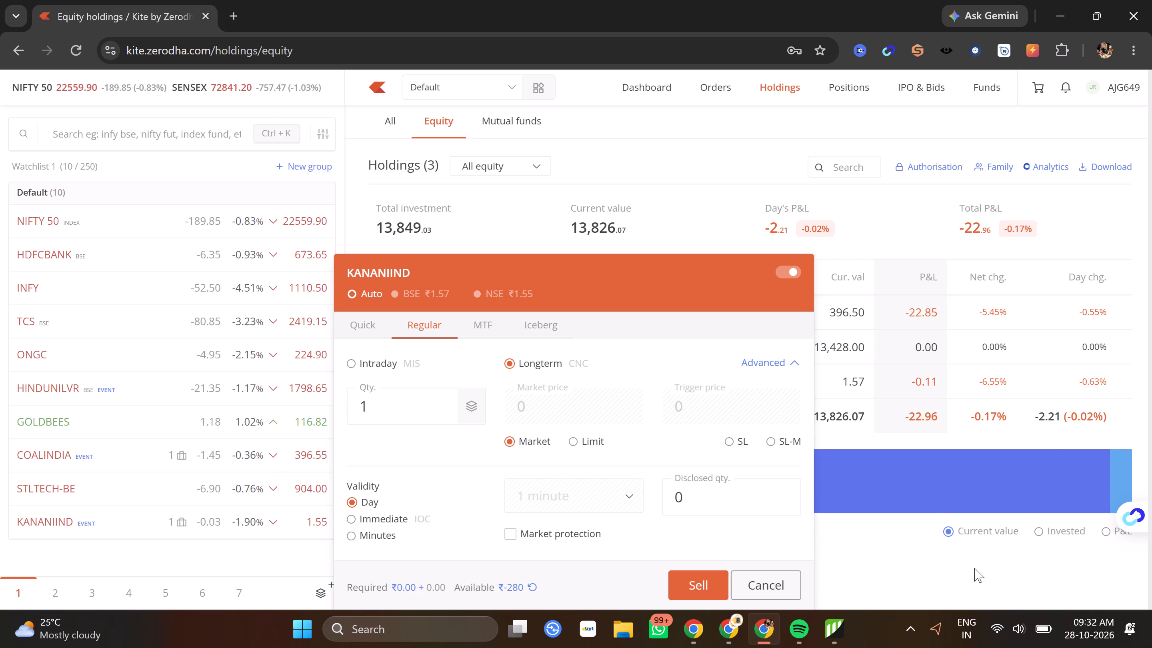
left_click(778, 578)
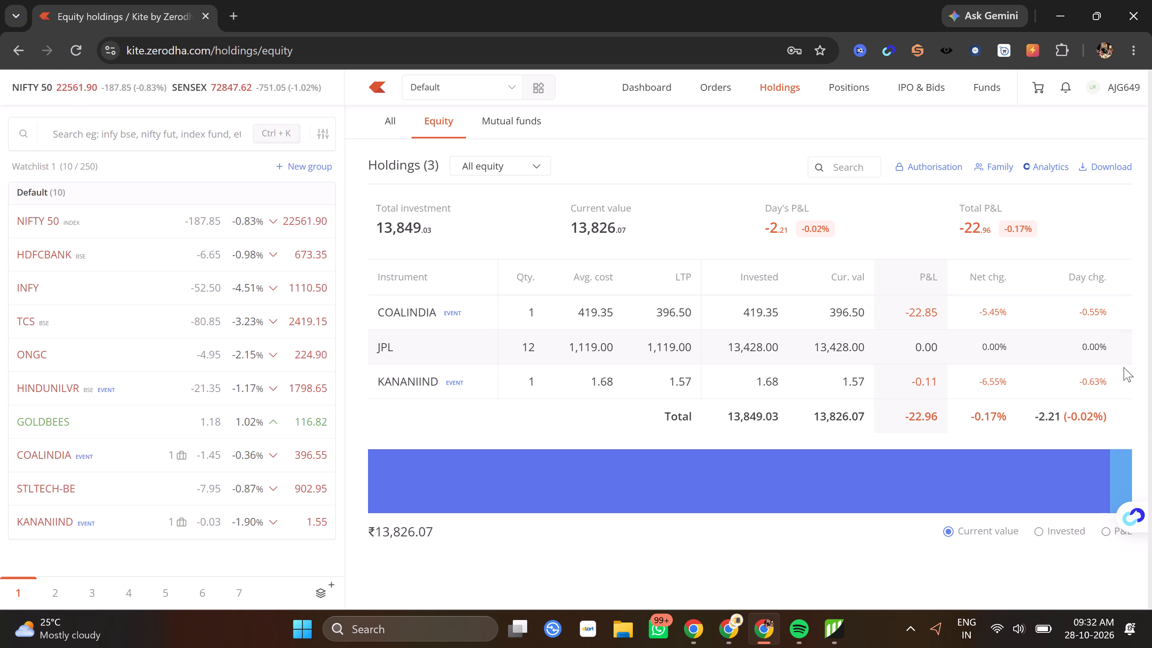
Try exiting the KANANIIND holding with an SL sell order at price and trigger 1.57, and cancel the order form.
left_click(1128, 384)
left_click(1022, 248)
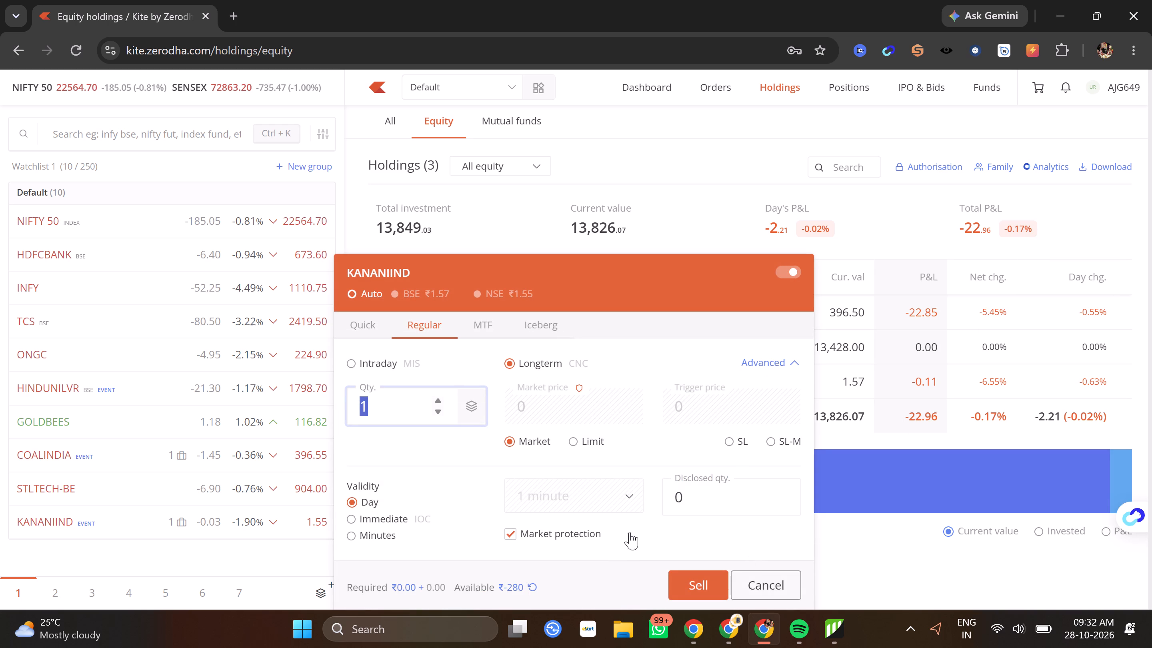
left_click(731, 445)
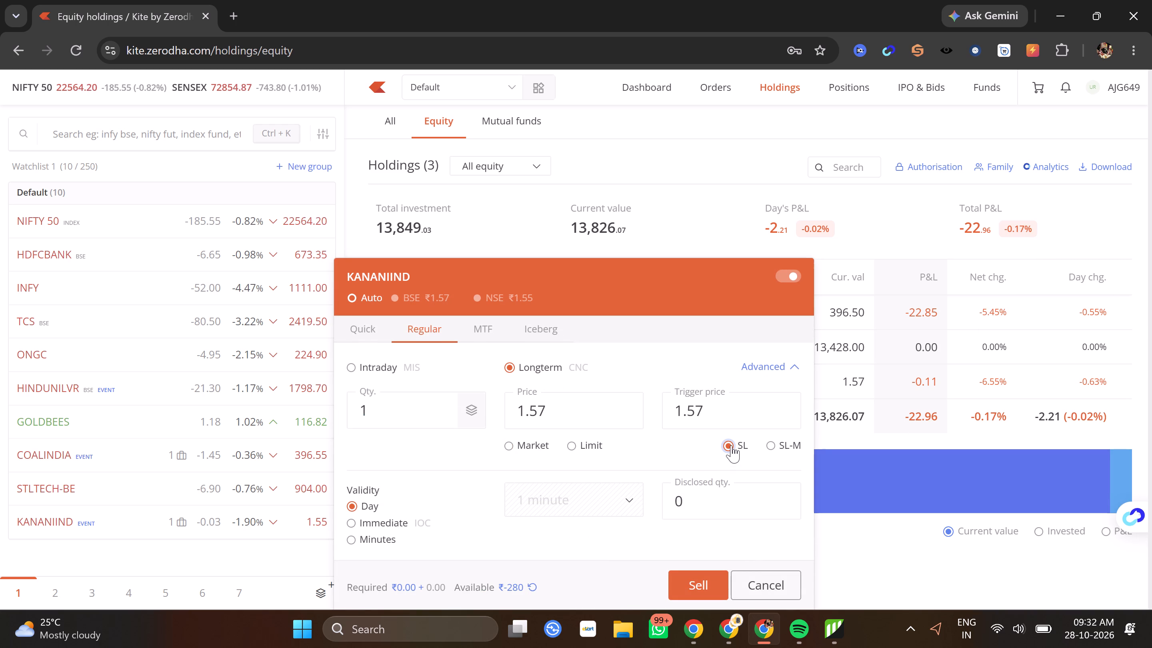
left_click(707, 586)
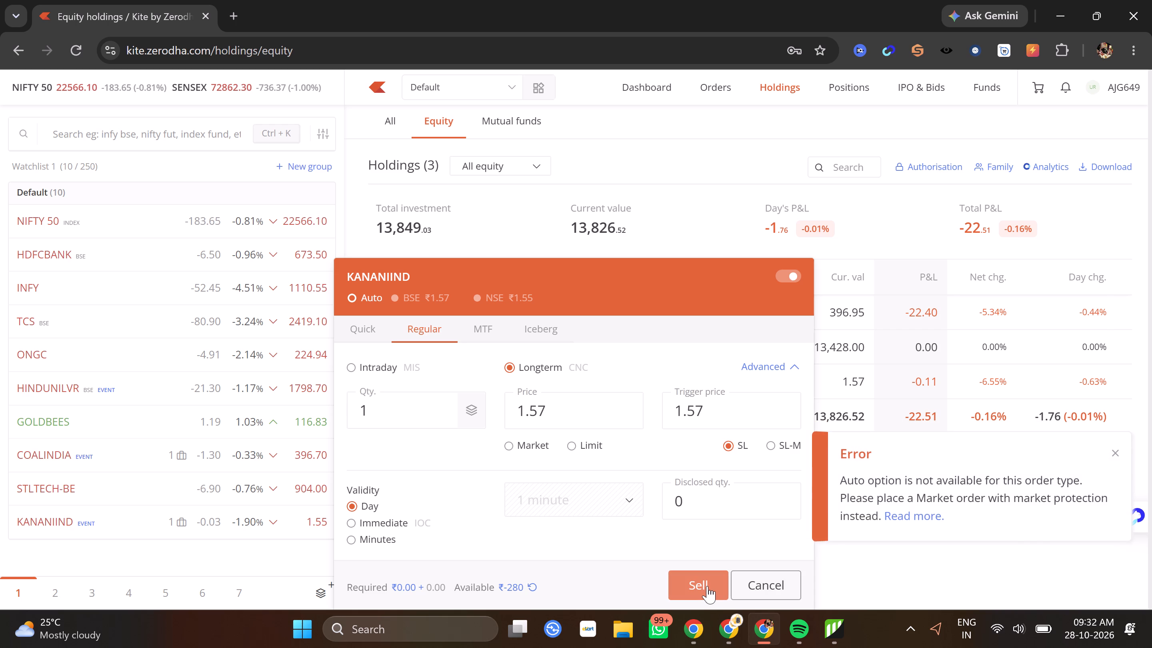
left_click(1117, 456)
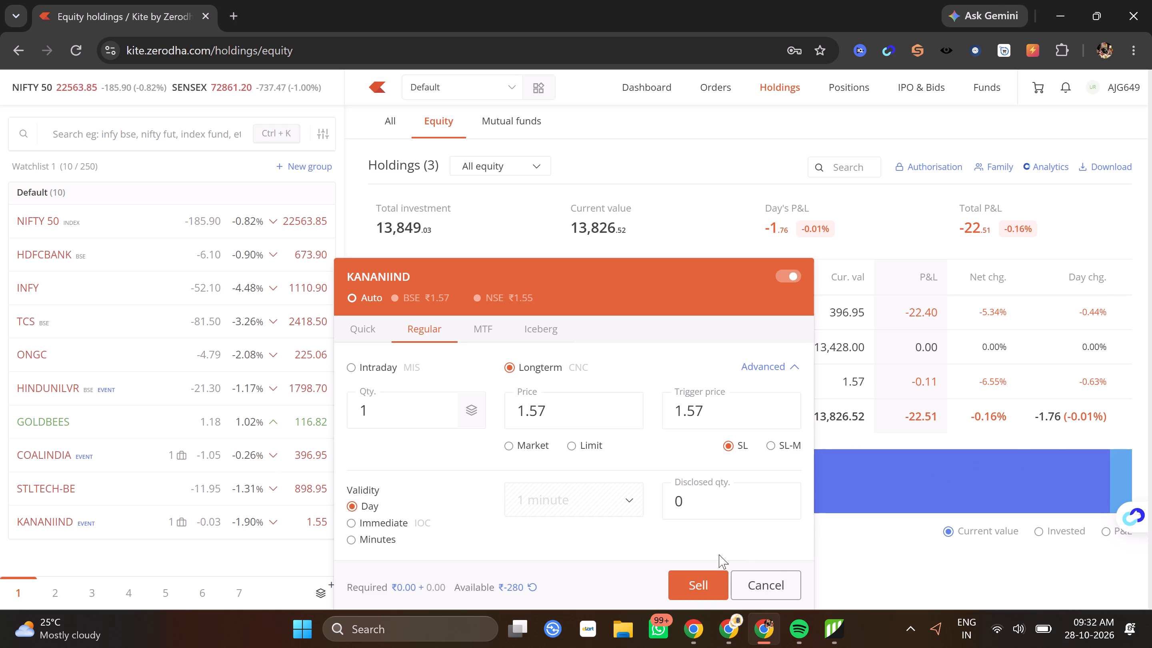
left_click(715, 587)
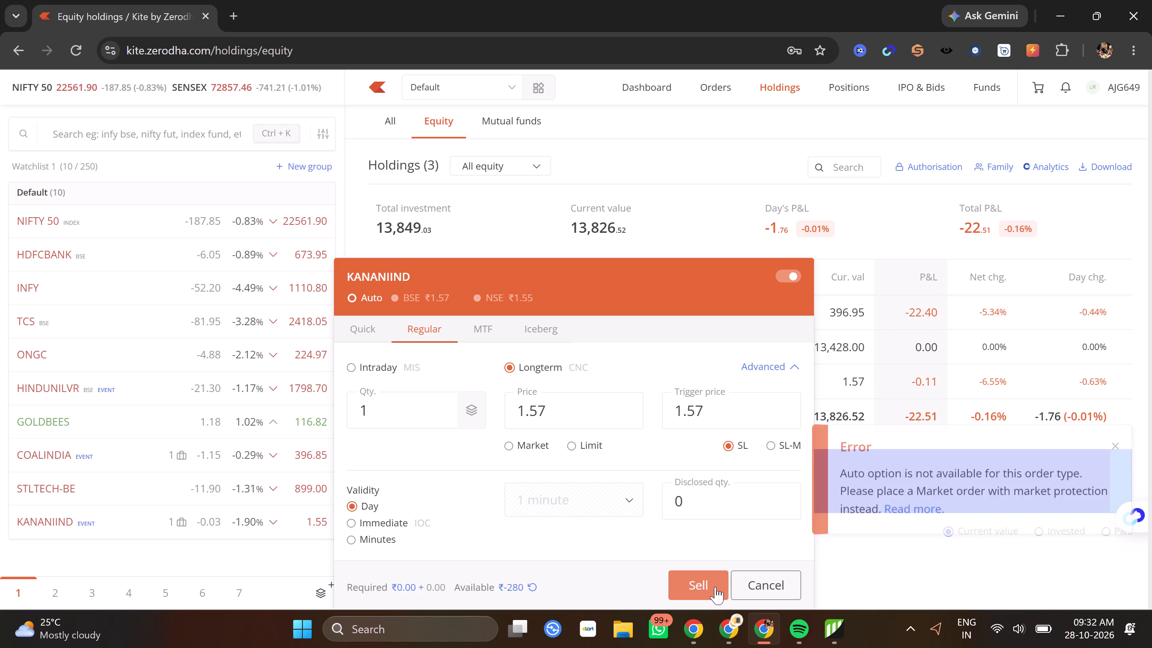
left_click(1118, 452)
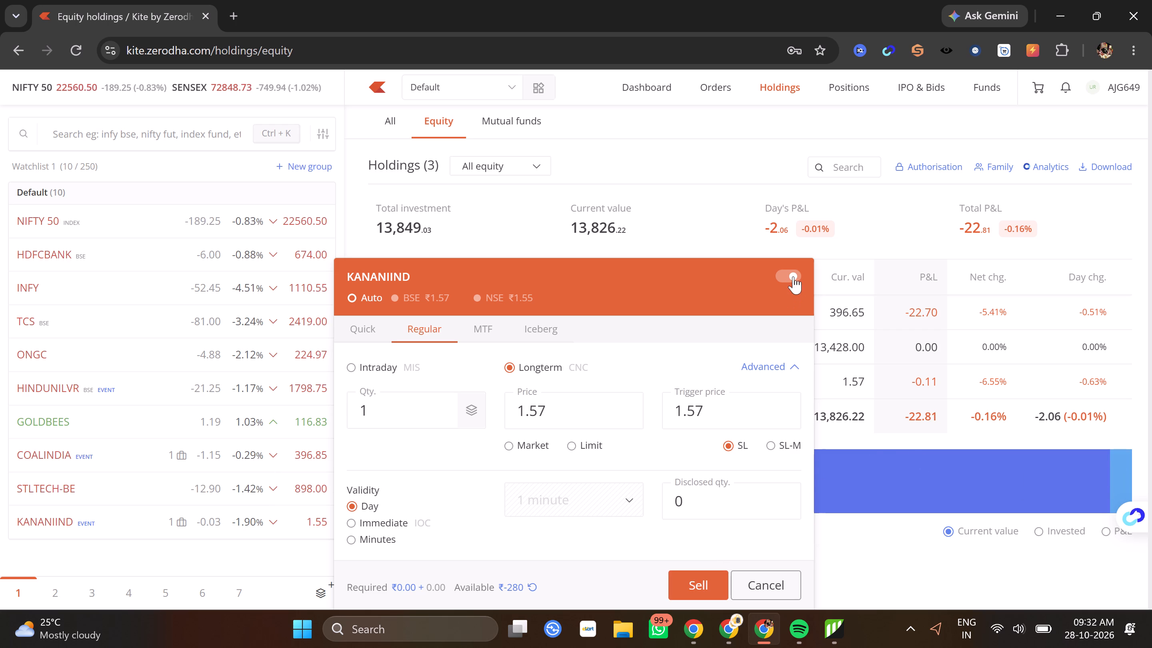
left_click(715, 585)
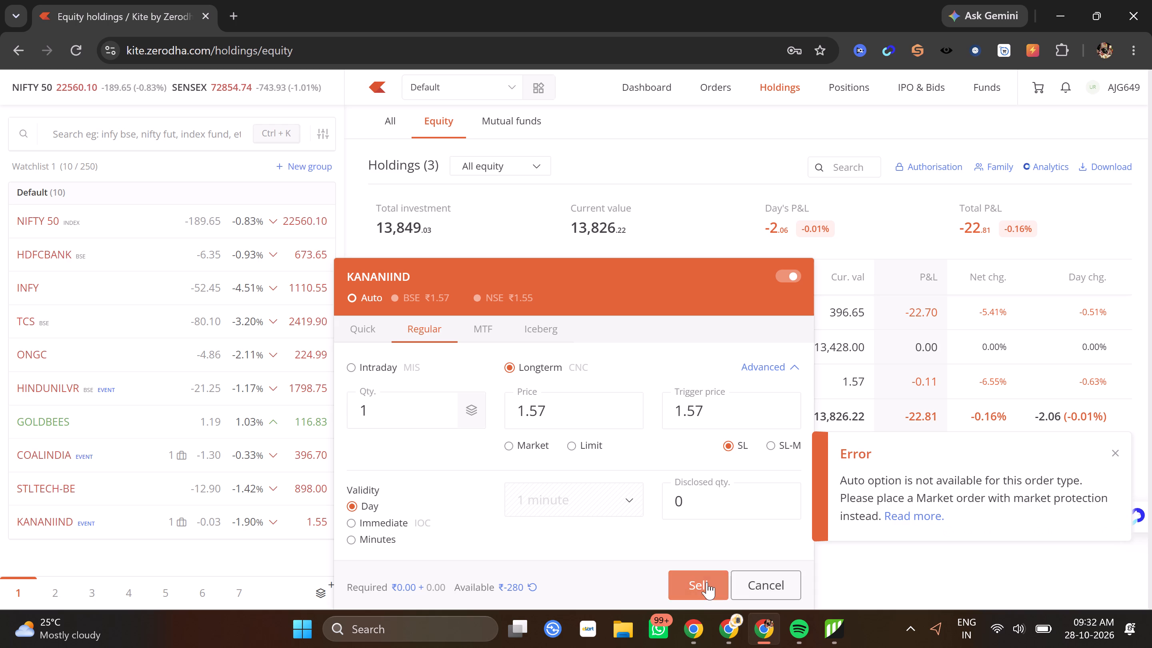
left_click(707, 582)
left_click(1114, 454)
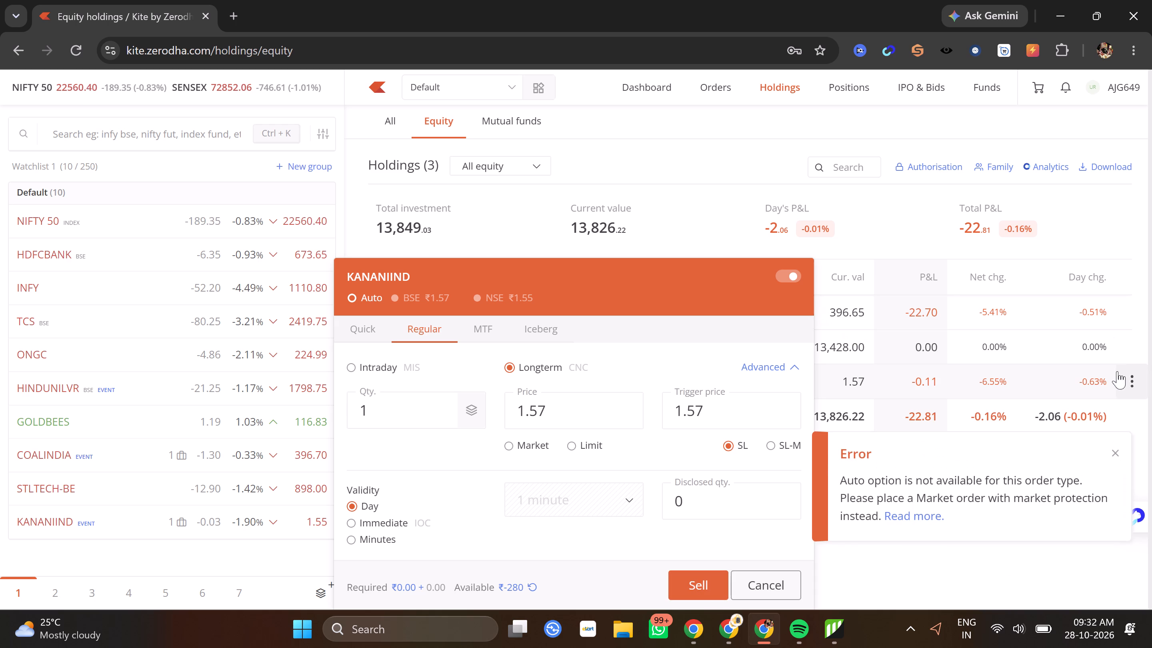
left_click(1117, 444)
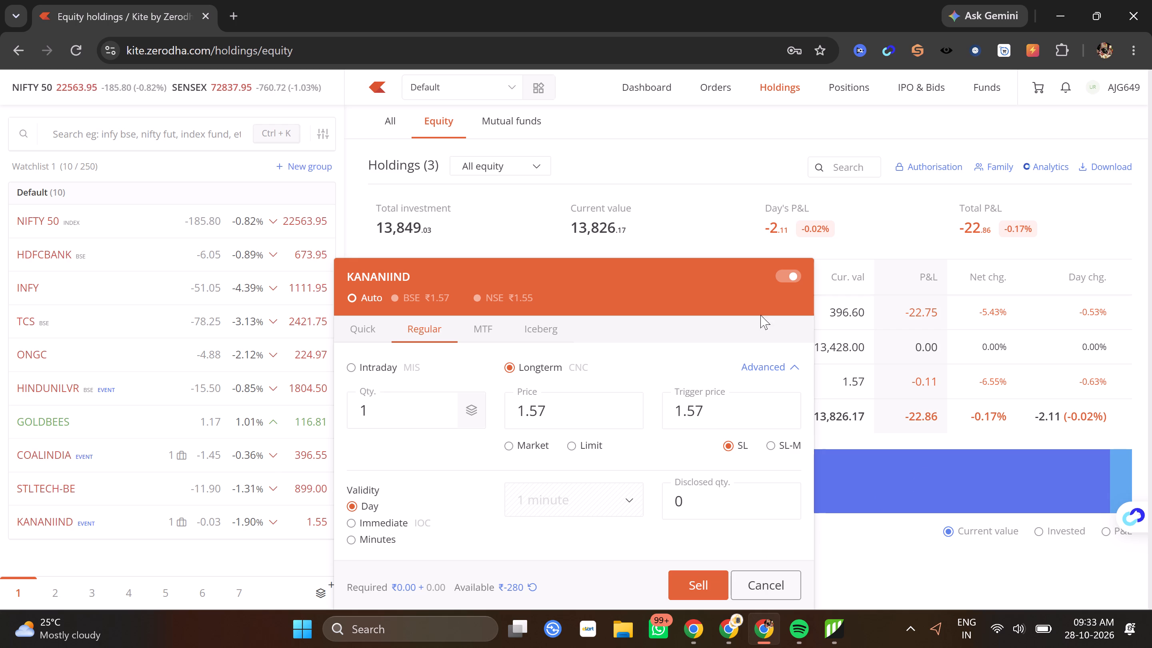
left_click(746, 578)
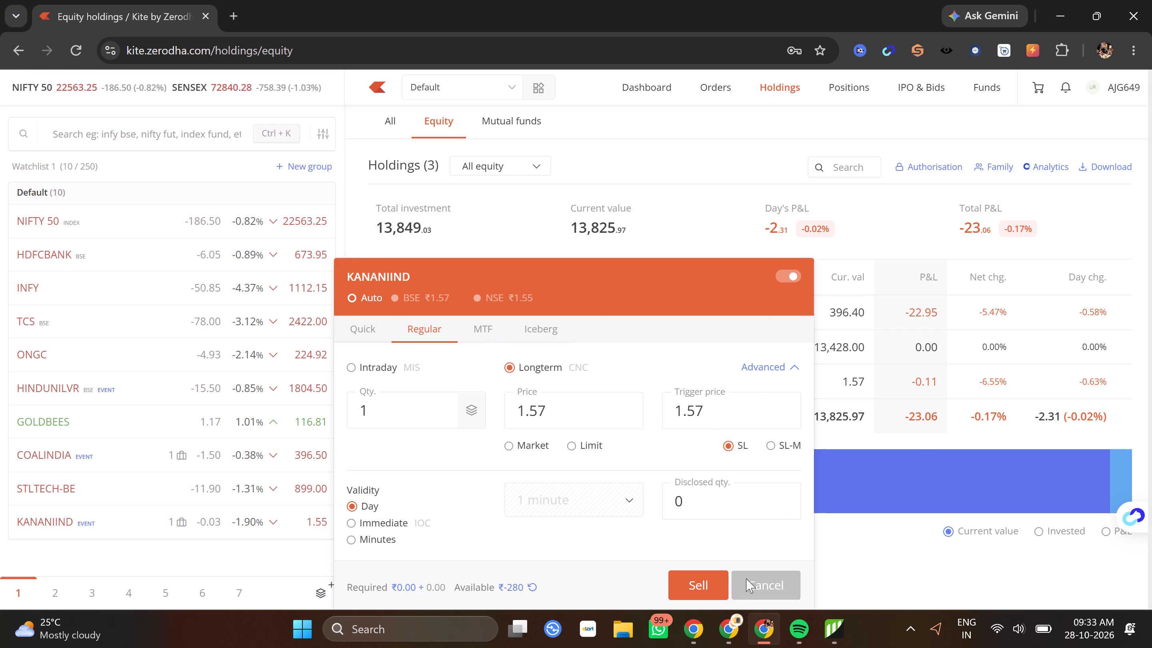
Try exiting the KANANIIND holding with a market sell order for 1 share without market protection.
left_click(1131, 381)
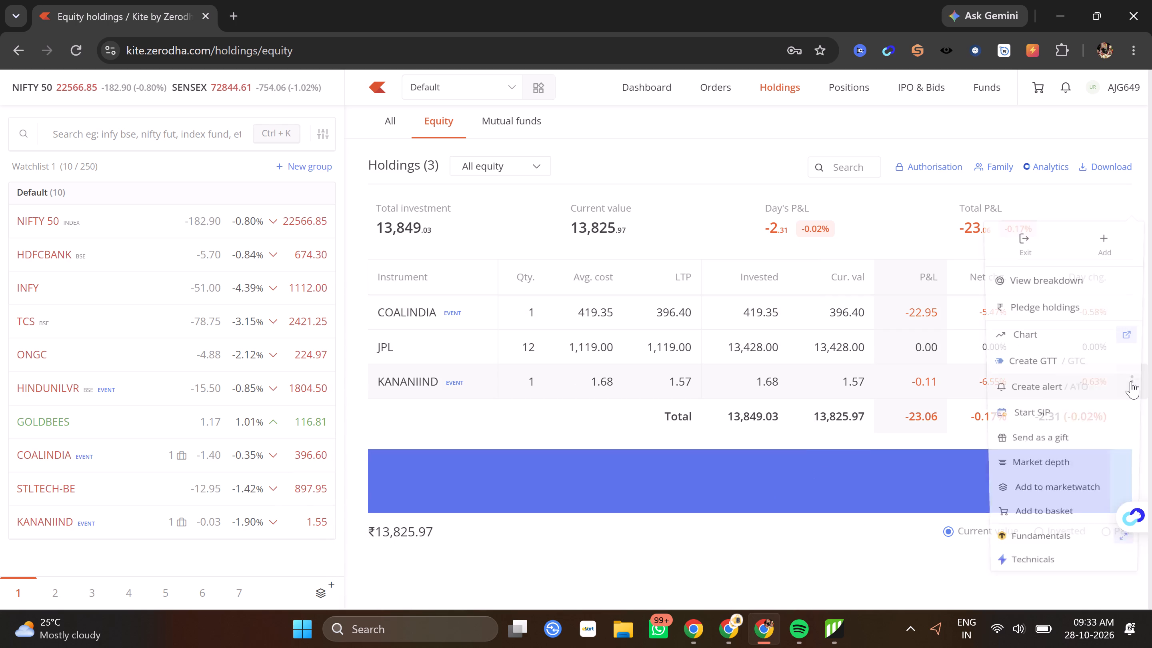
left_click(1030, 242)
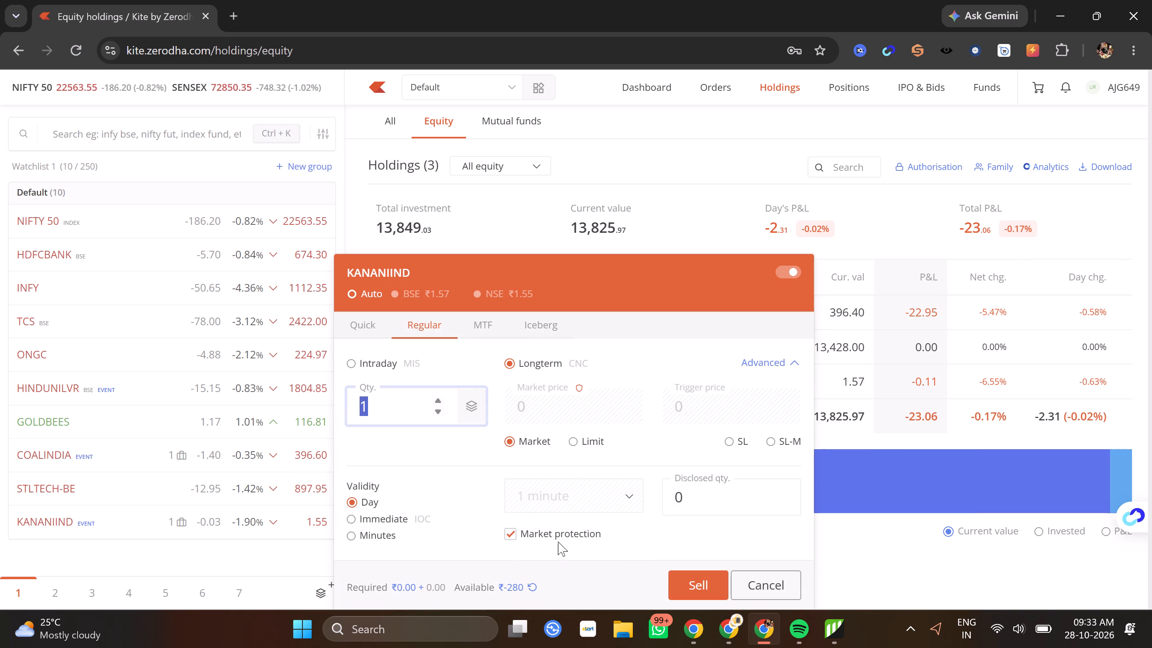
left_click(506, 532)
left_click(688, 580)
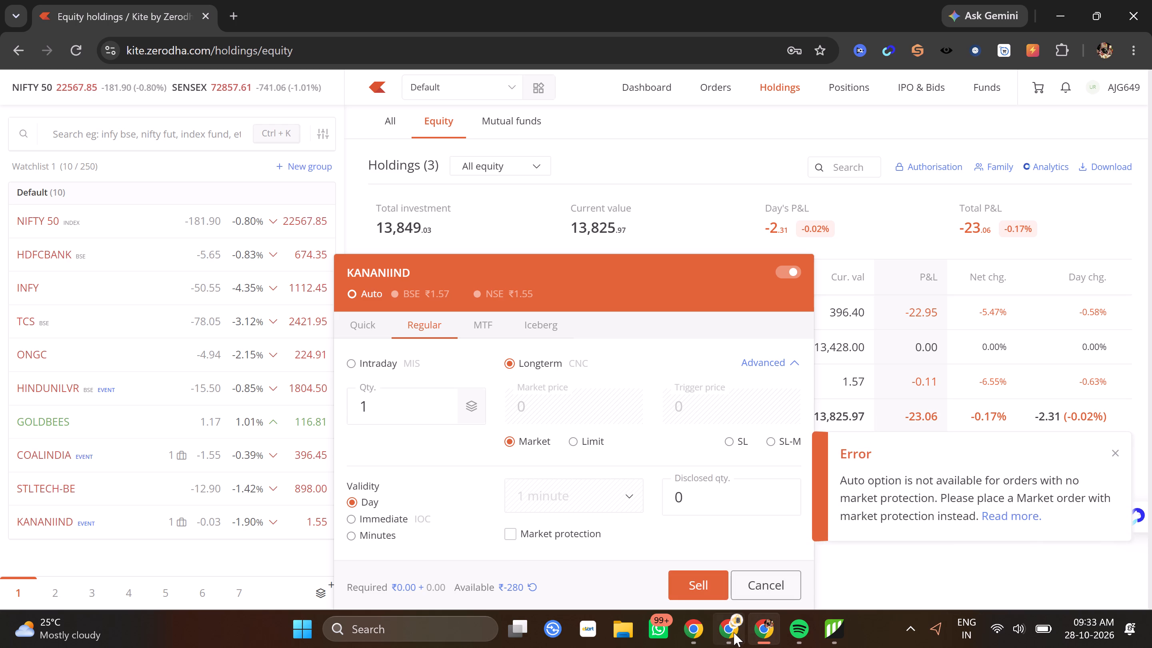
Check the equity holdings in the other two Kite accounts, return to the first account and cancel the KANANIIND order form.
left_click(687, 632)
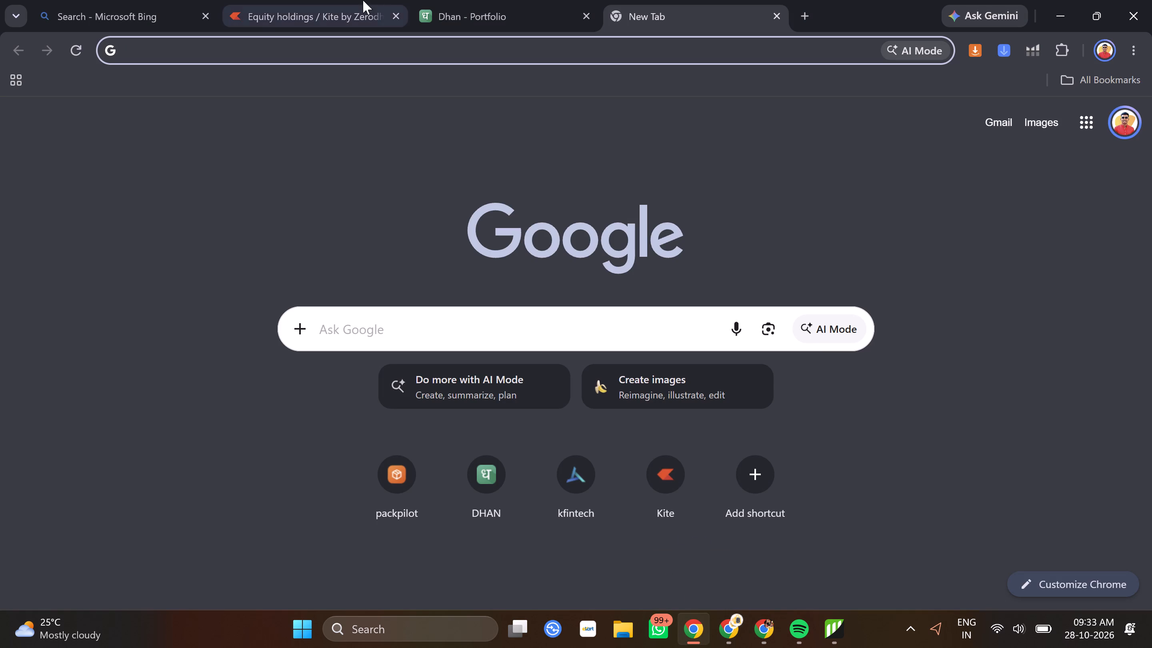
left_click(305, 0)
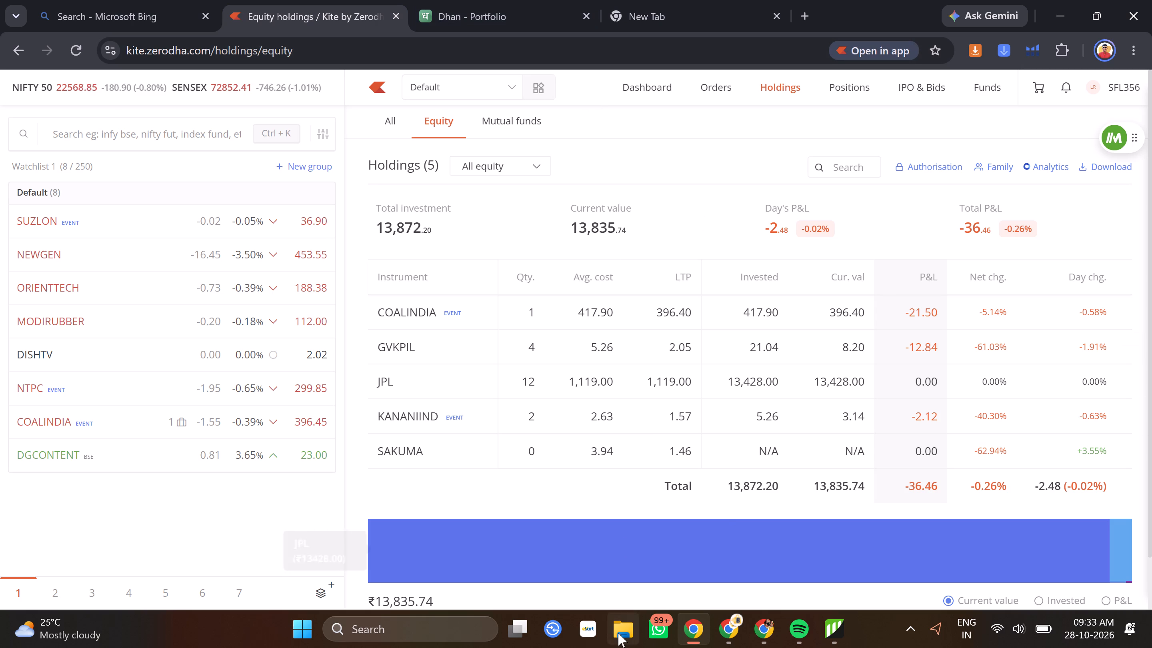
left_click(730, 638)
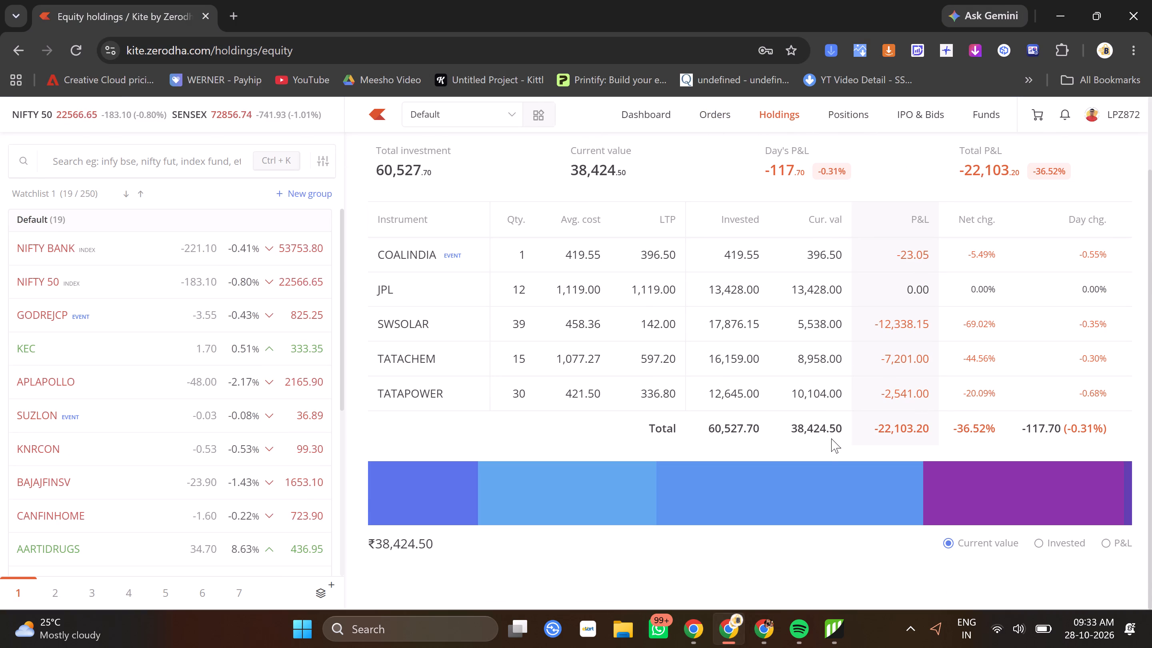
left_click(761, 631)
left_click(776, 588)
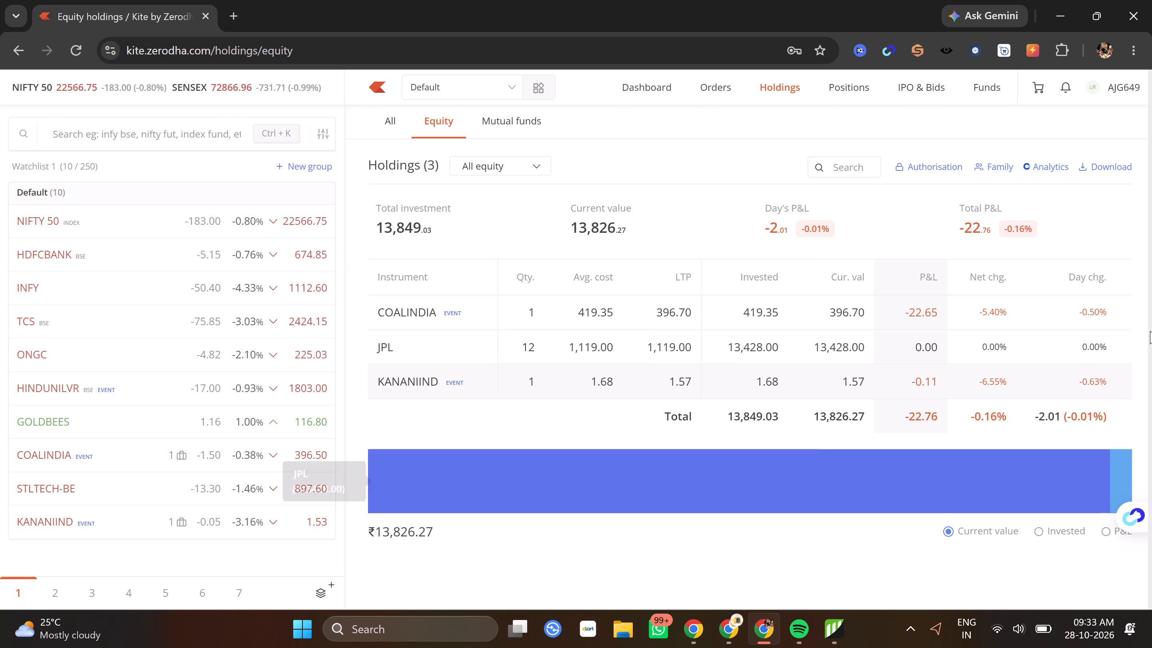
Exit the COALINDIA holding with a market sell order for 1 share, keeping market protection on.
left_click(1135, 316)
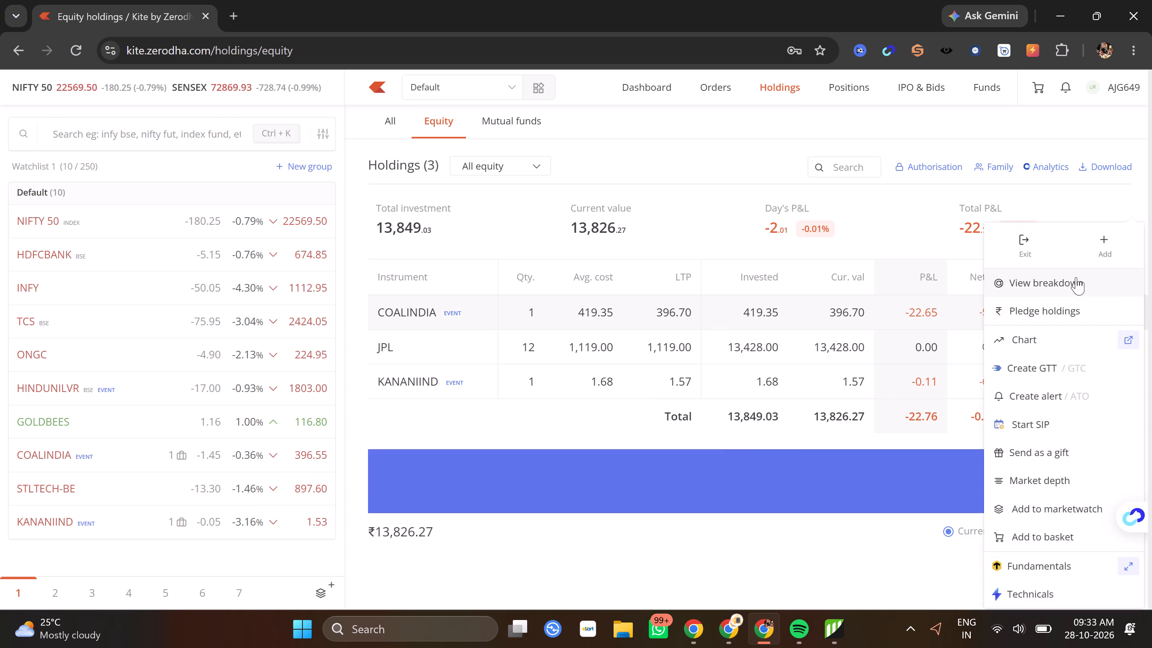
left_click(1131, 314)
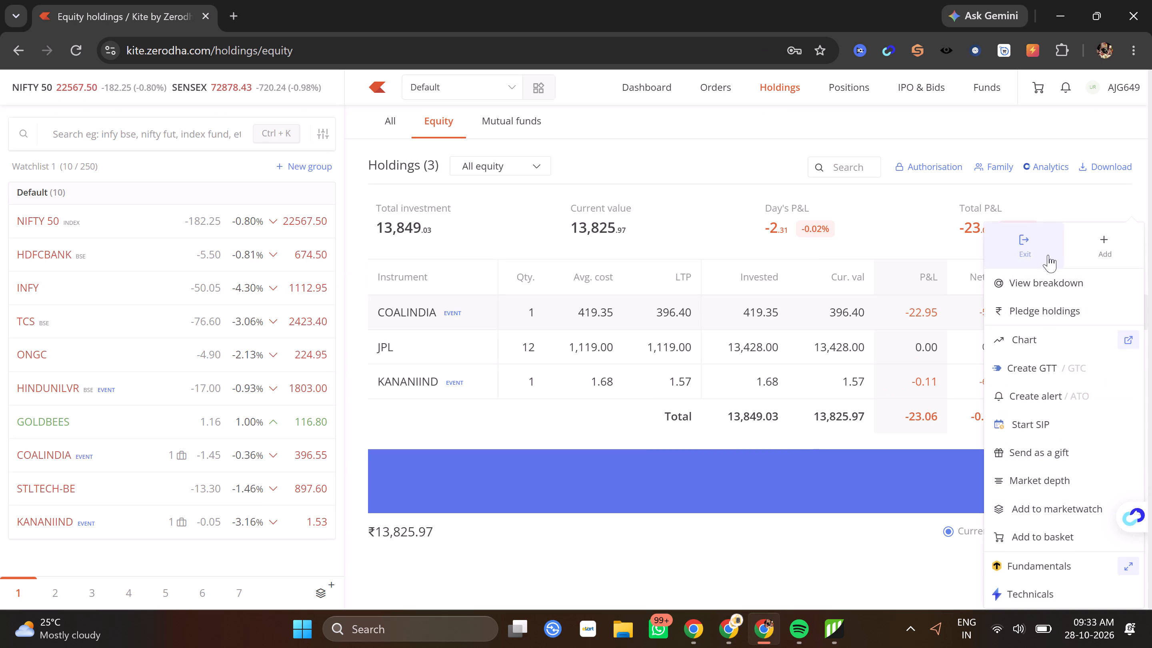
left_click(1030, 237)
left_click(711, 582)
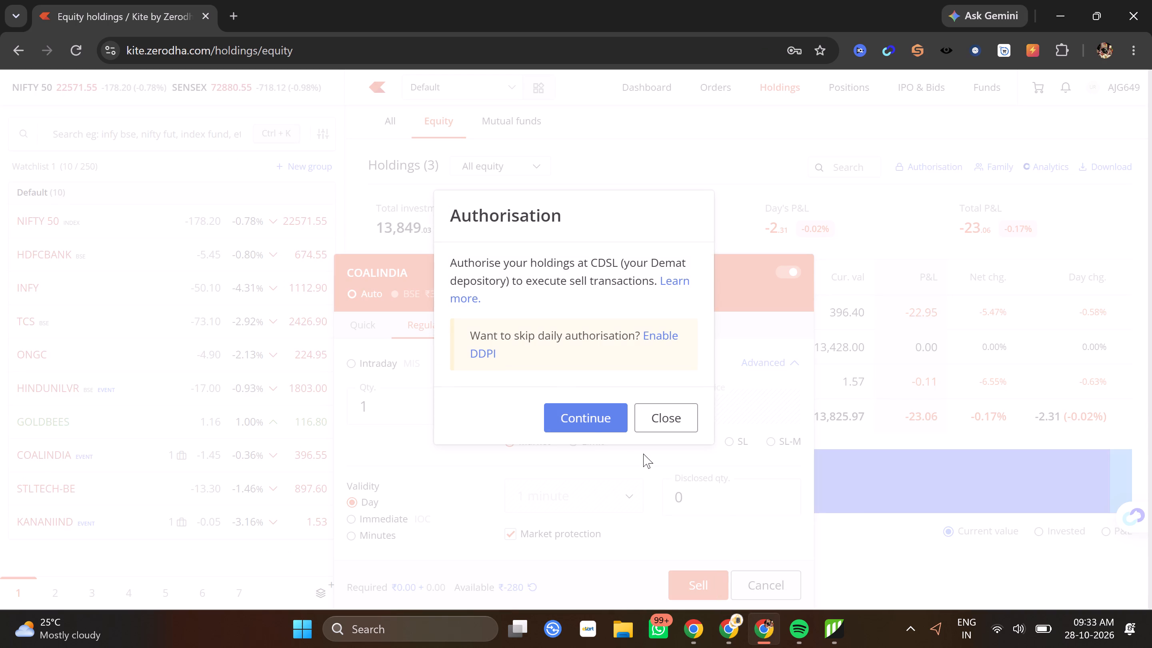
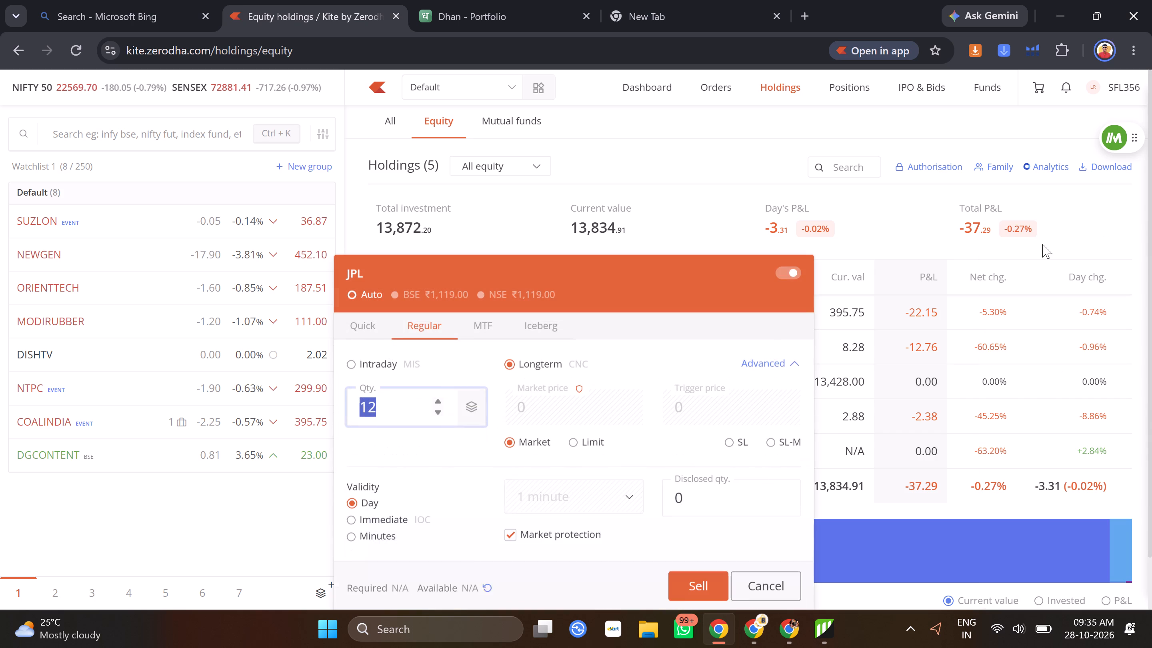
Cancel the JPL sell order form and view the options available for the JPL holding.
left_click(781, 586)
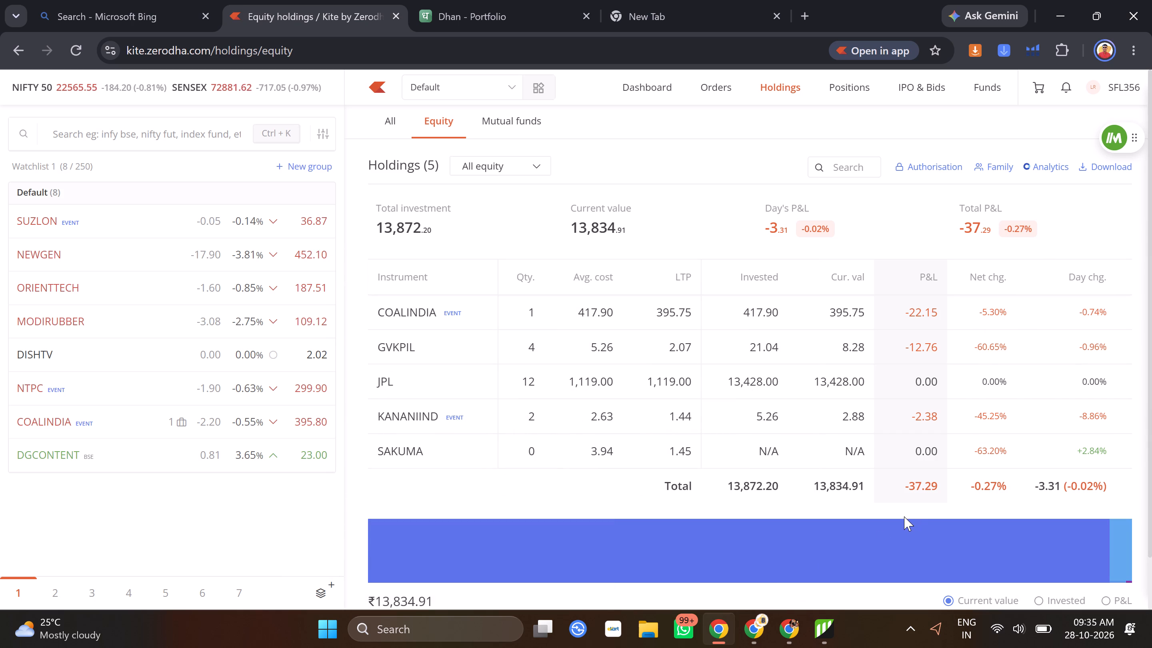
left_click(1132, 381)
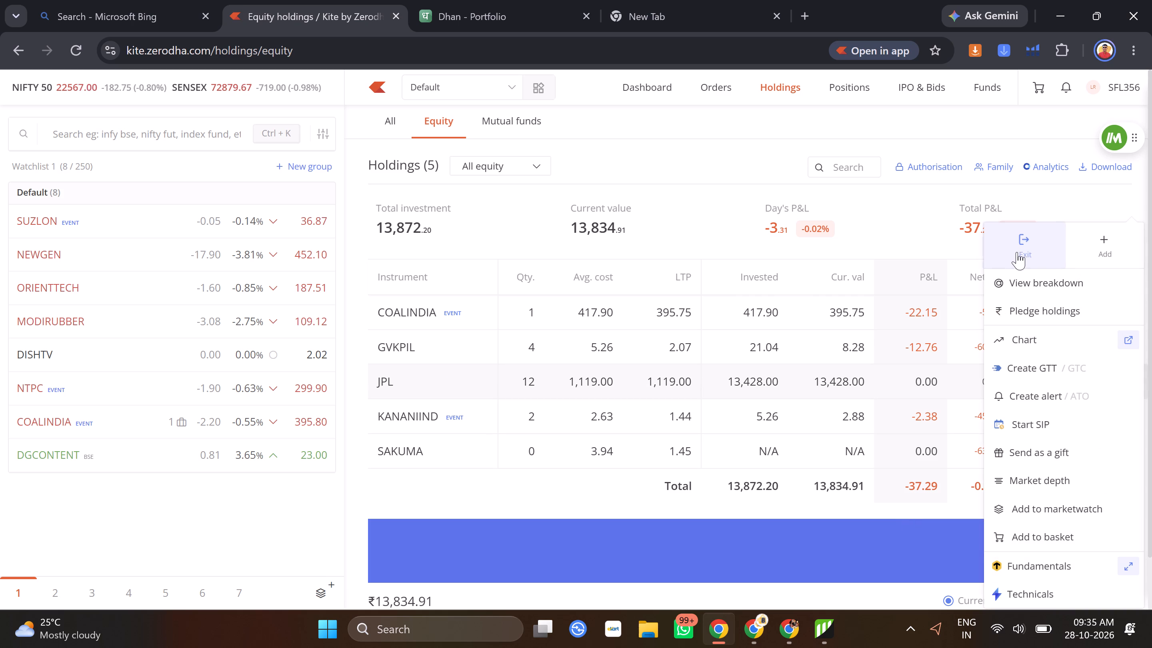
Switch to the Dhan portfolio, view the sell order form for the Jio Platforms holding, and close it without placing an order.
left_click(480, 0)
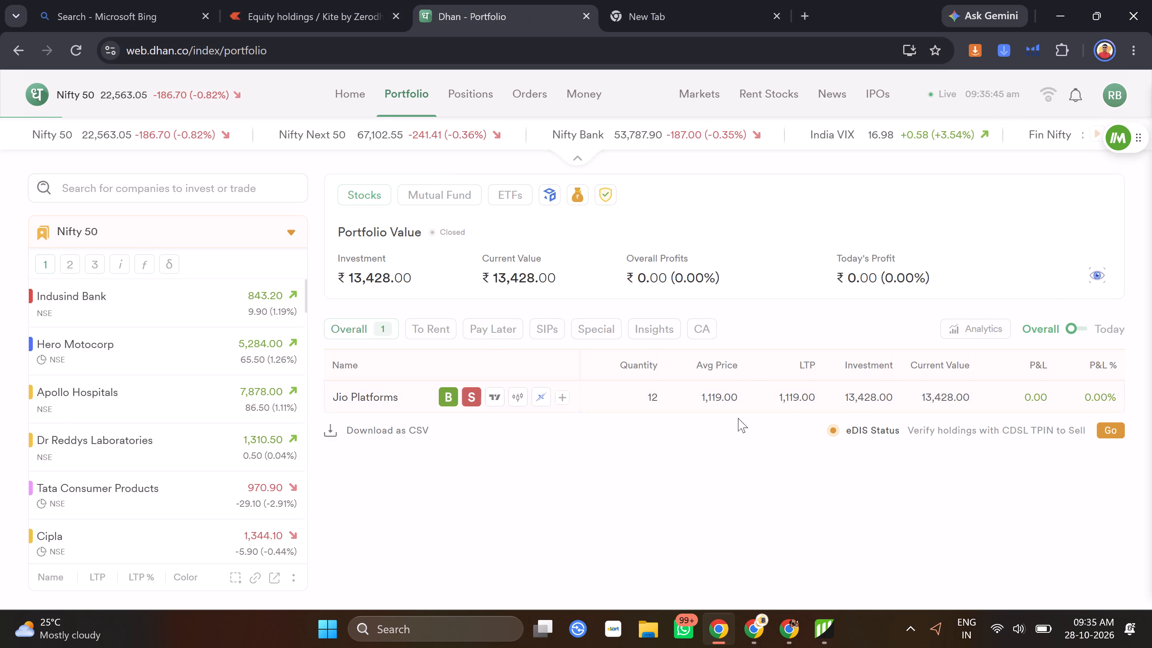
left_click(469, 404)
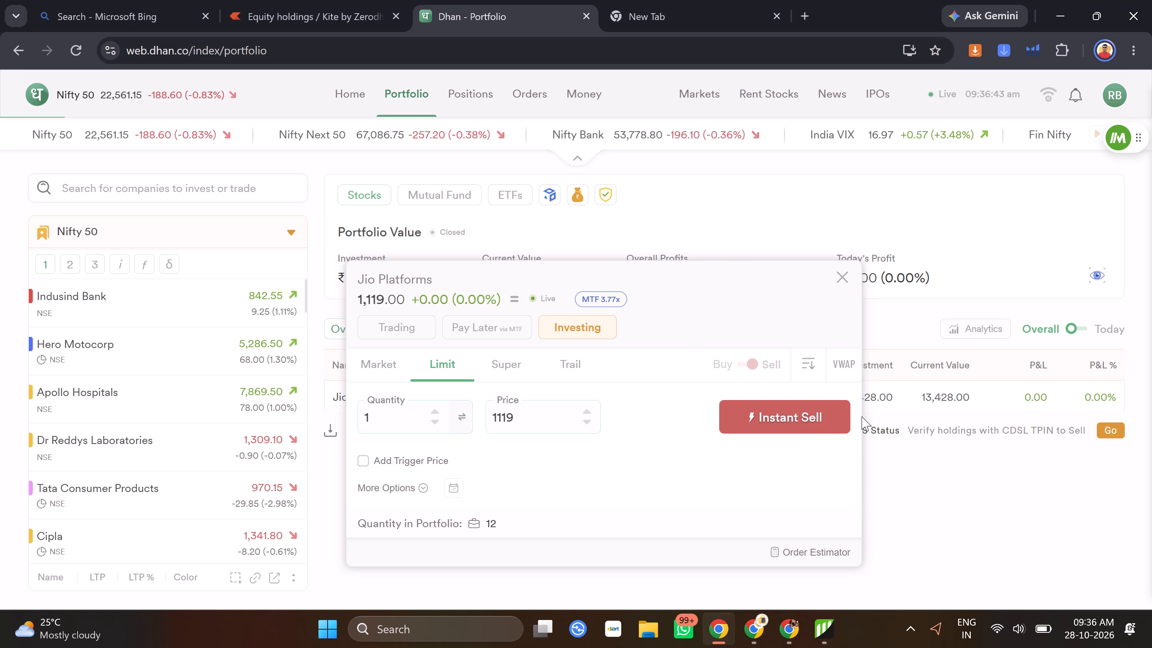
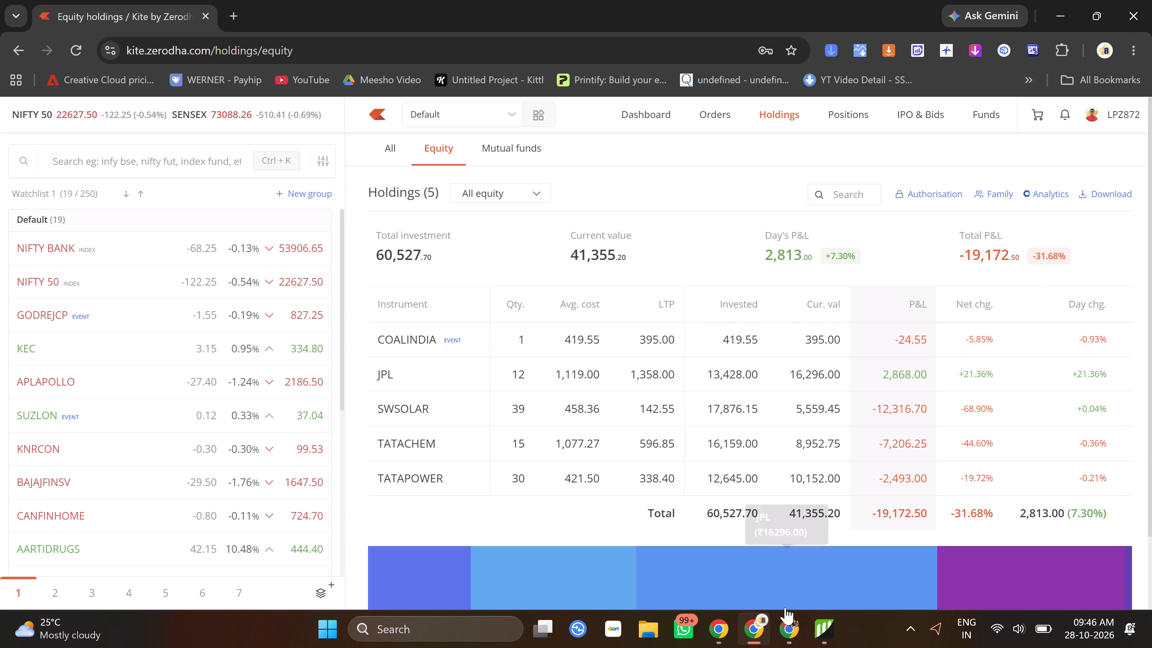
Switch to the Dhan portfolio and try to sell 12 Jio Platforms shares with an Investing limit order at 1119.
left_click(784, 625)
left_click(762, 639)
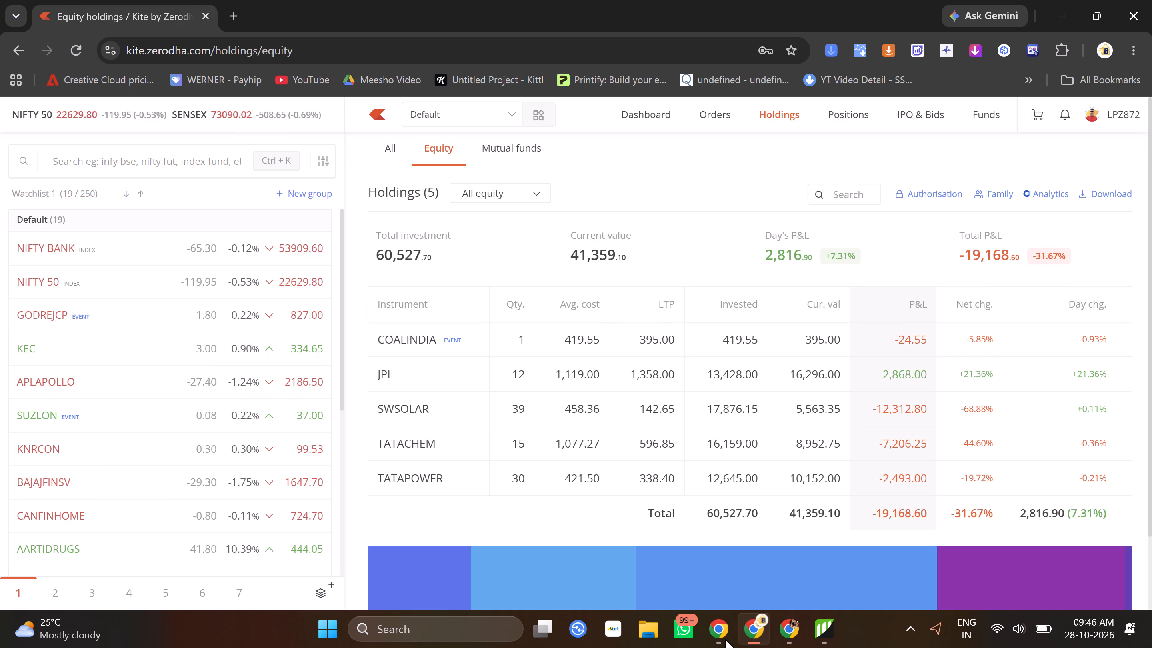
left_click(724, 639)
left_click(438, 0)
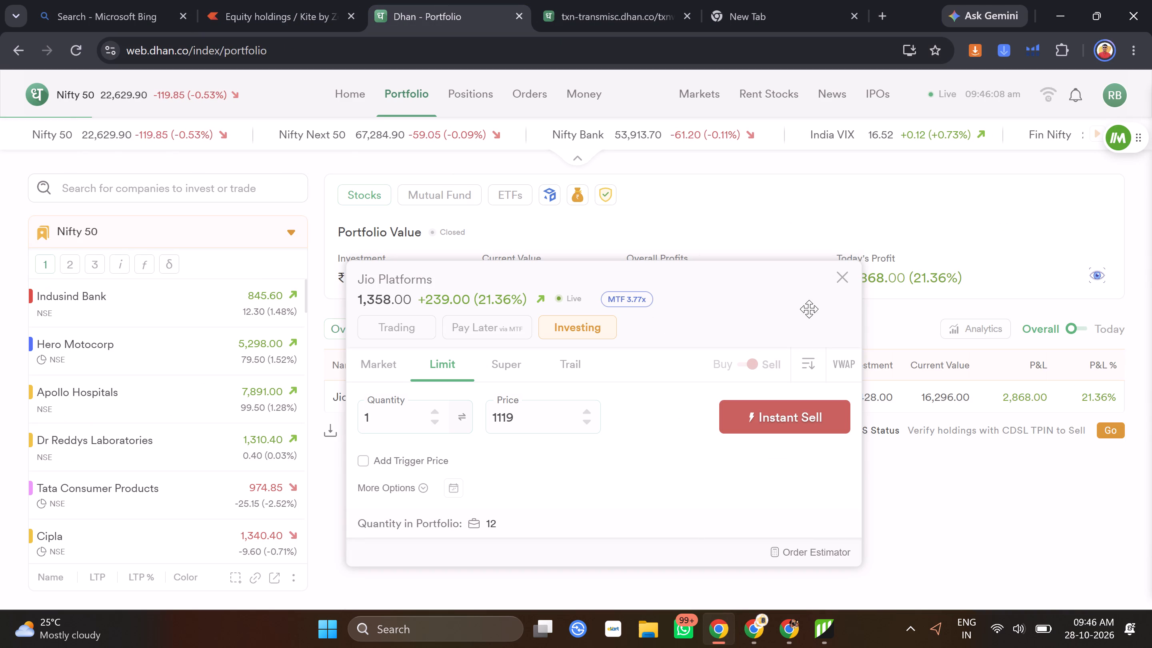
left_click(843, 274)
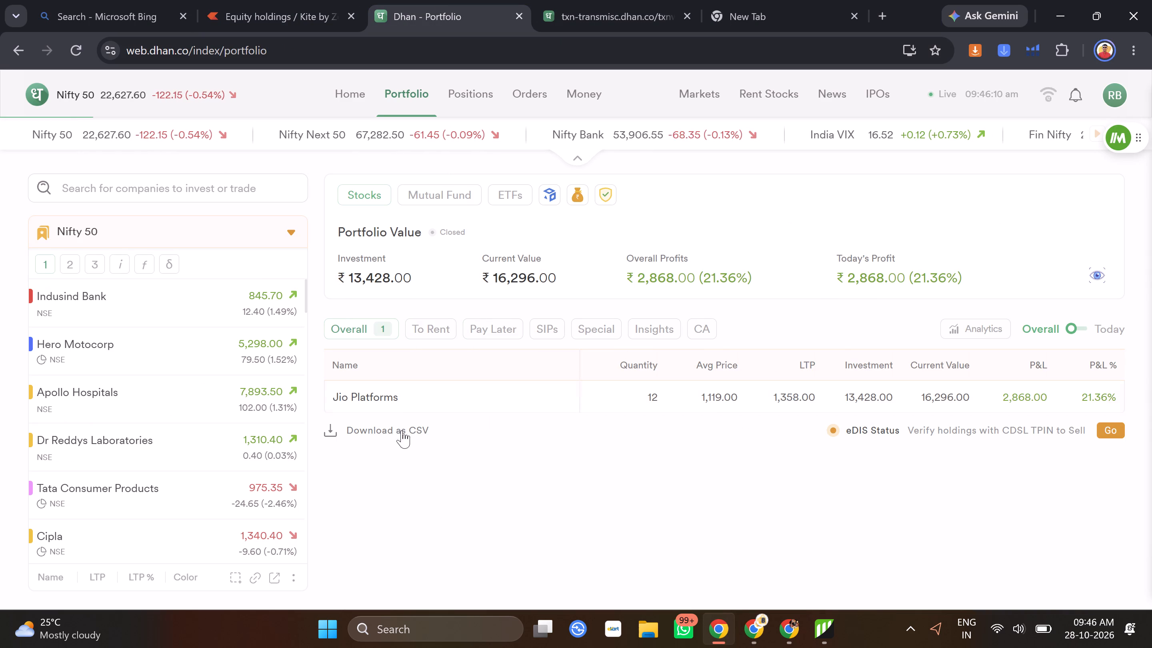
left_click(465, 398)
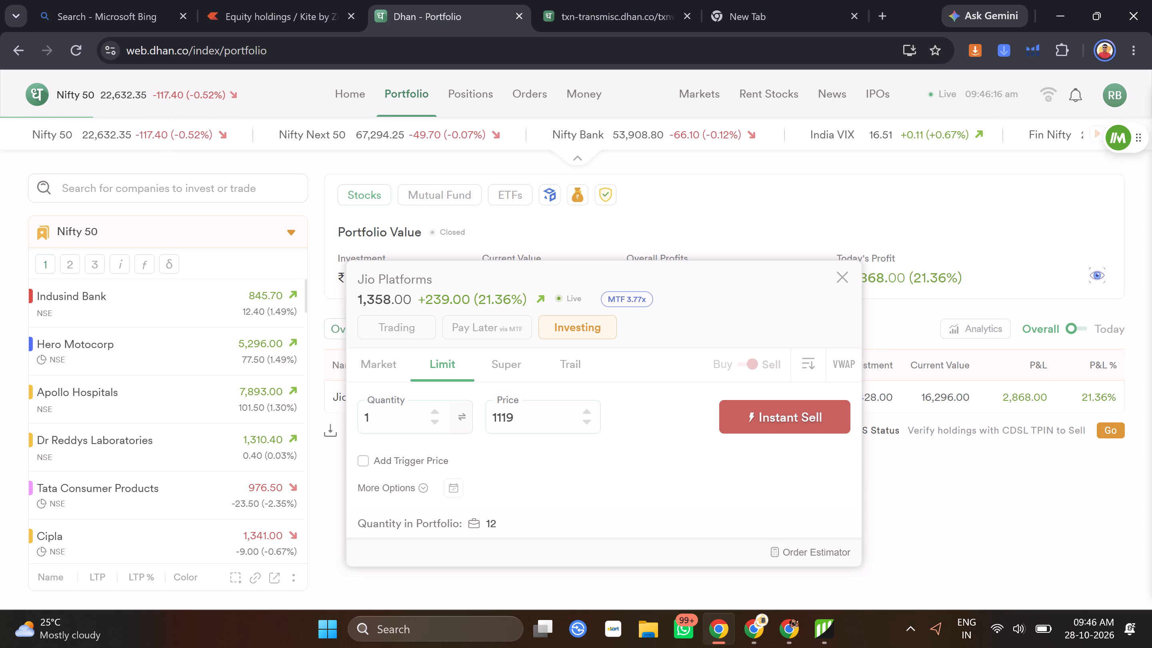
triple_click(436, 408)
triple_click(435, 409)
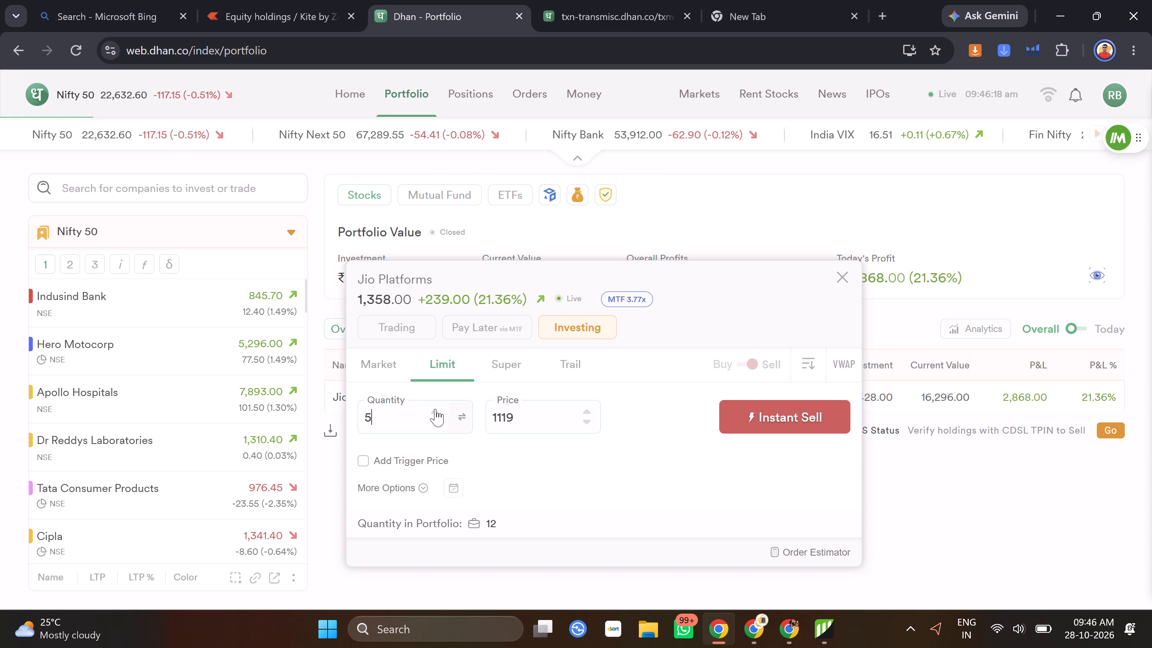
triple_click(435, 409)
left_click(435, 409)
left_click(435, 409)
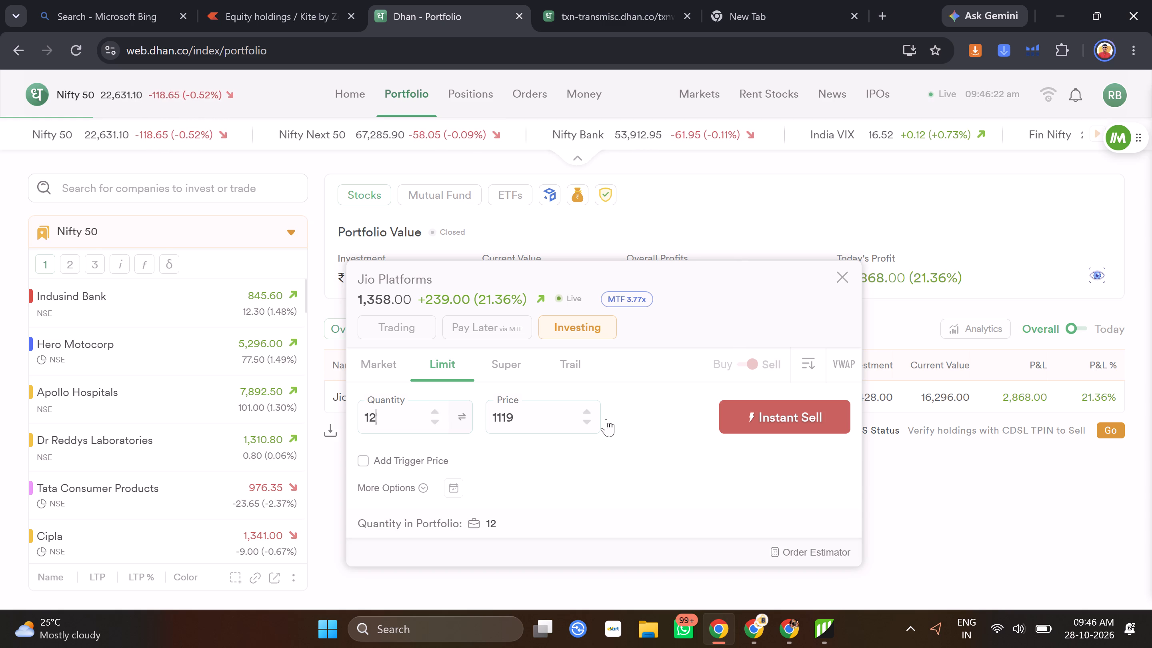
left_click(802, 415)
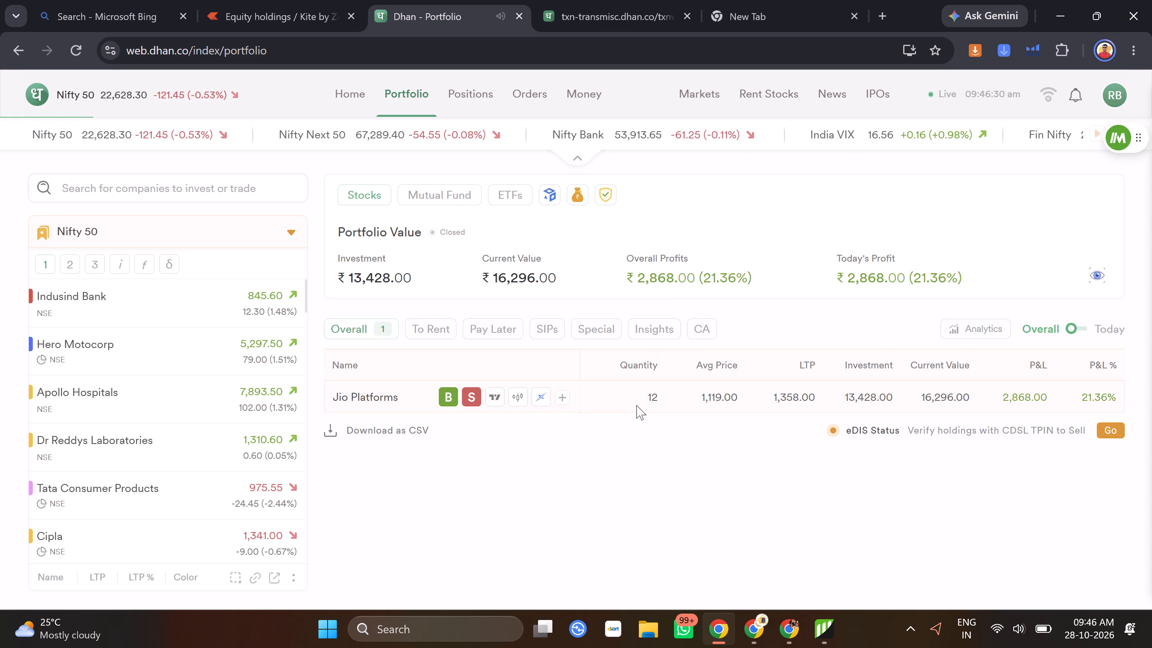
Check today's orders for the Jio Platforms sell order's status, and revisit the portfolio holdings.
left_click(526, 99)
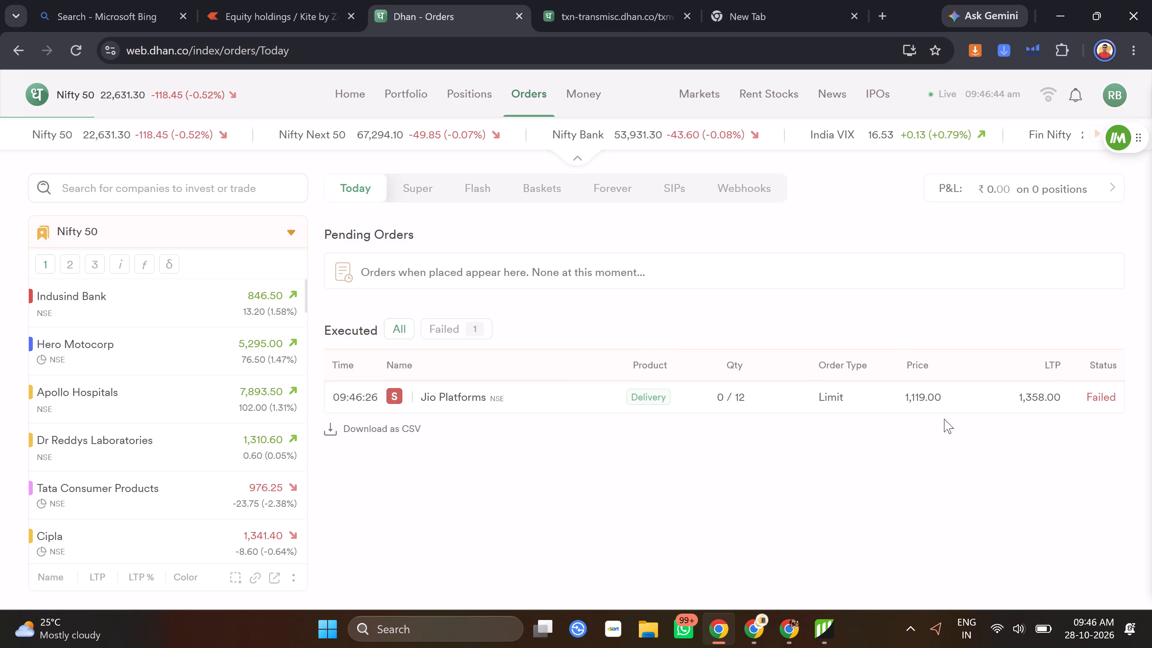
left_click(462, 93)
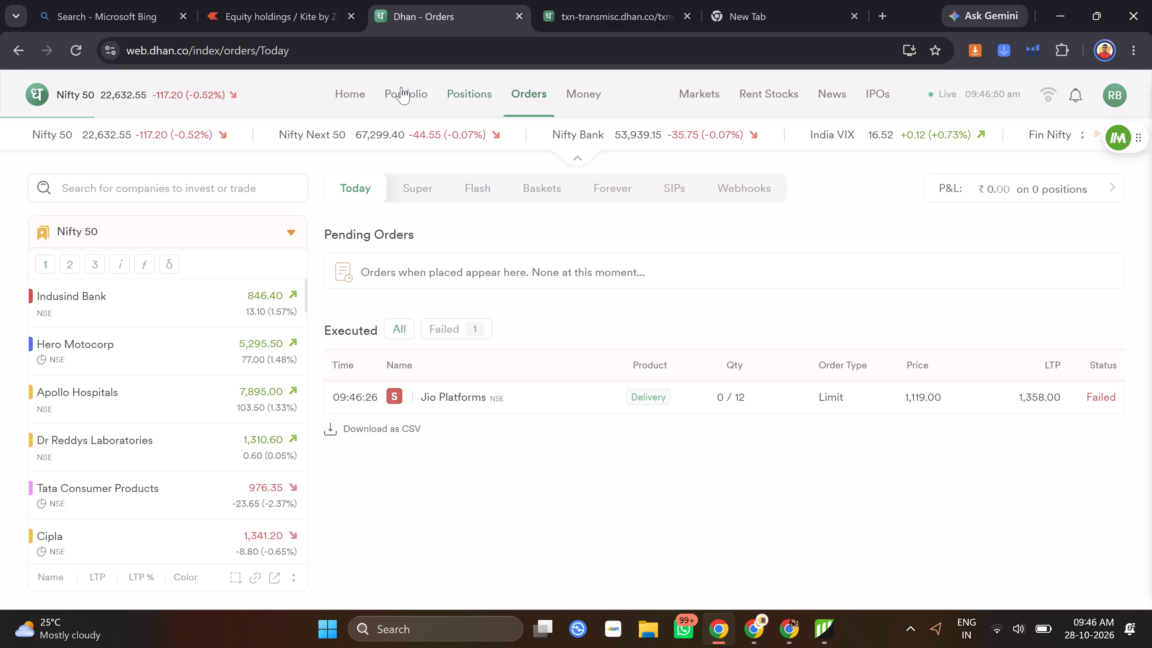
left_click(401, 87)
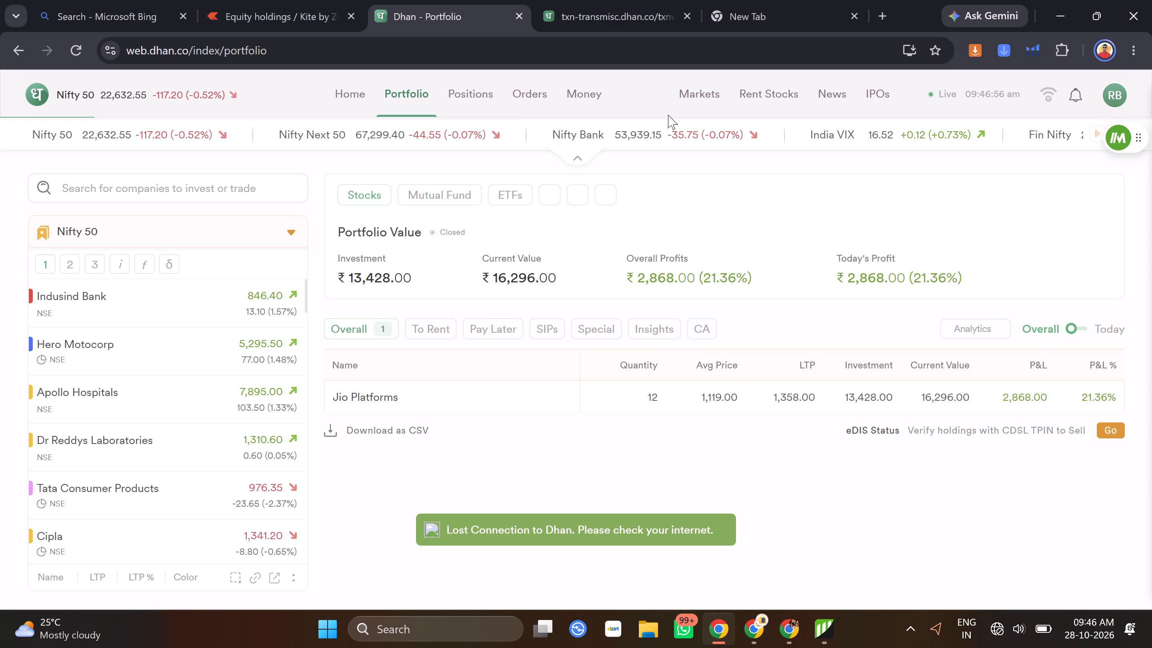
left_click(530, 94)
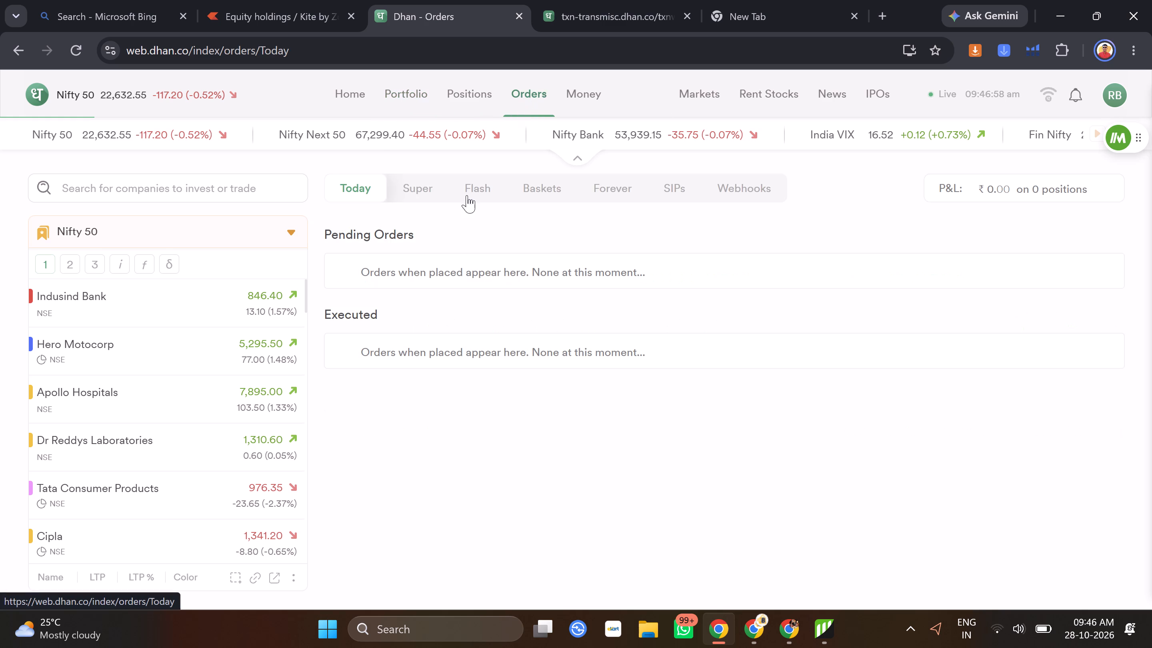
left_click(354, 180)
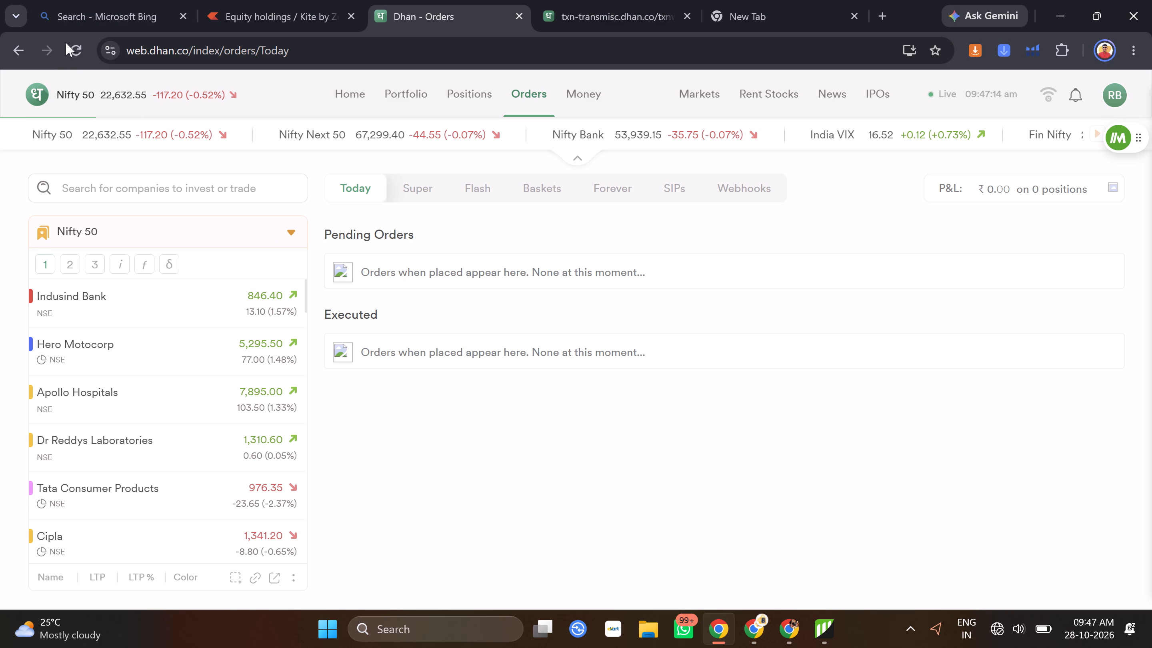
Reload today's orders page and check the Wi-Fi connection in the list of available networks.
left_click(77, 49)
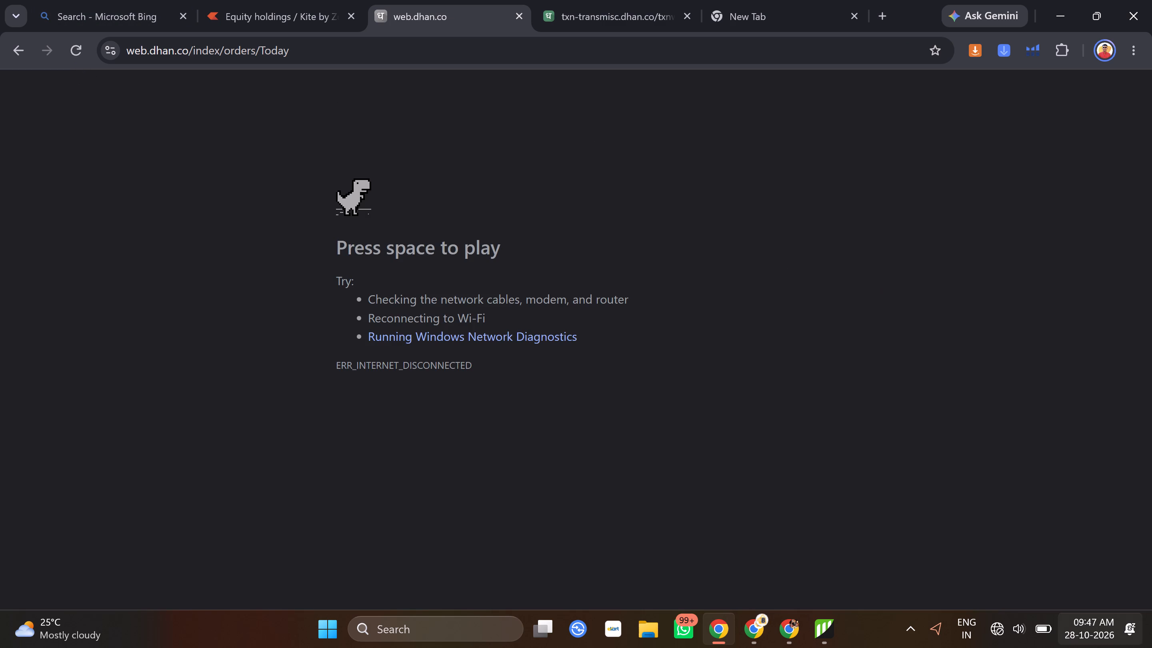
left_click(998, 628)
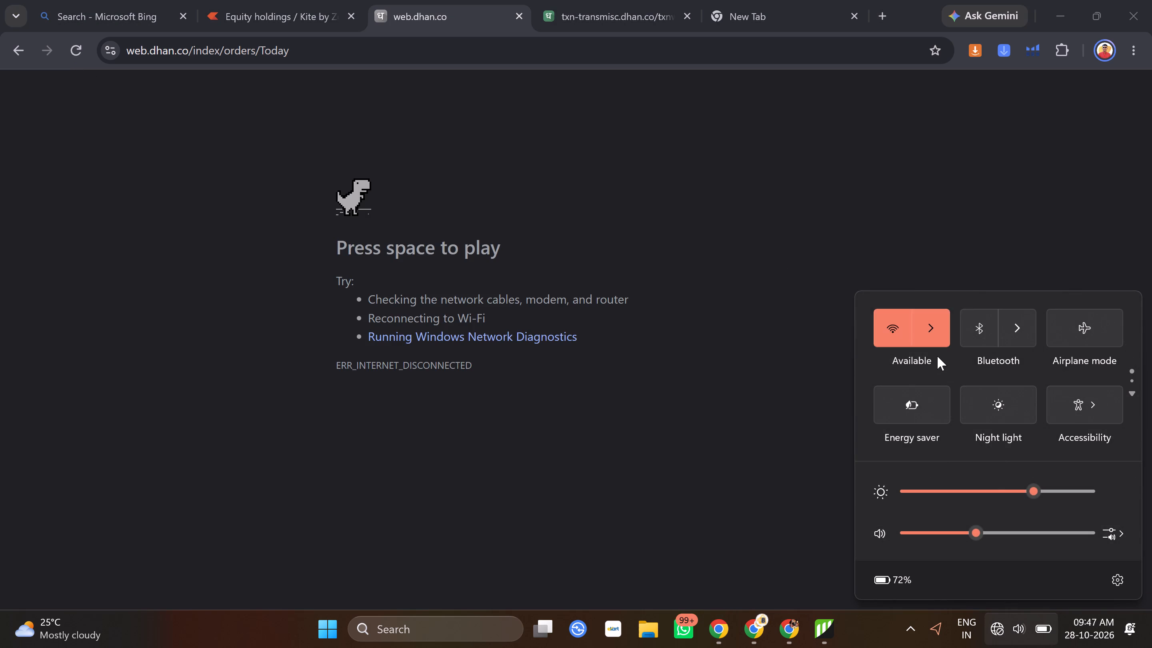
left_click(930, 336)
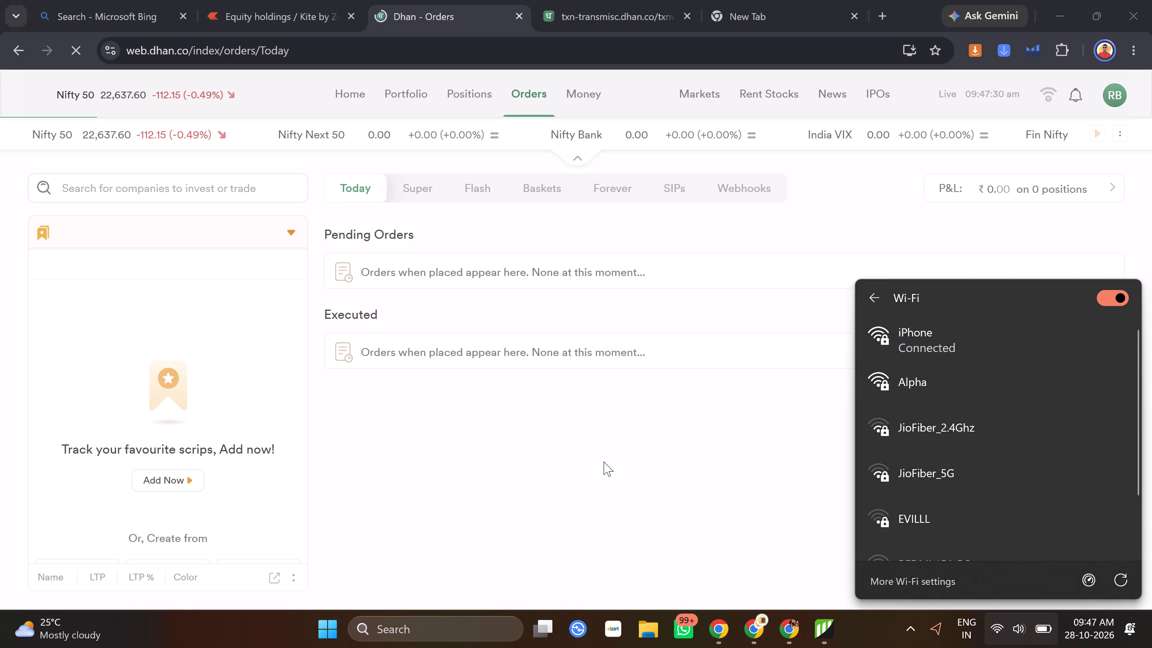
left_click(602, 476)
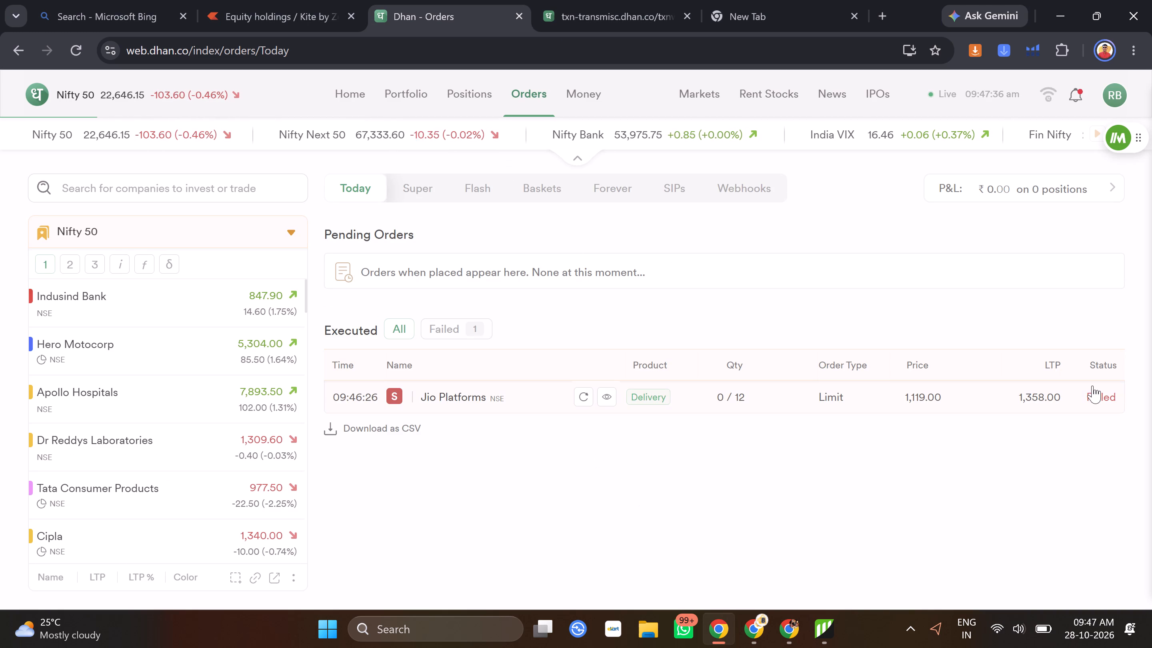
Download the executed orders list as a CSV file and dismiss the McAfee WebAdvisor scan notice.
right_click(1088, 396)
left_click(409, 434)
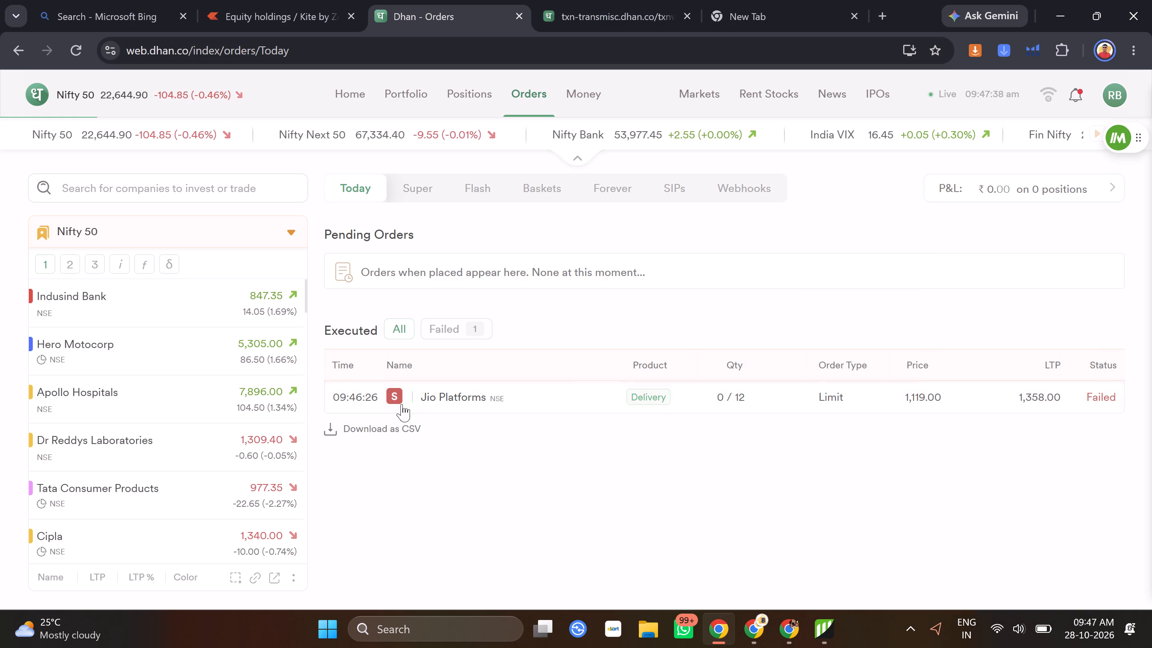
left_click(397, 389)
left_click(396, 396)
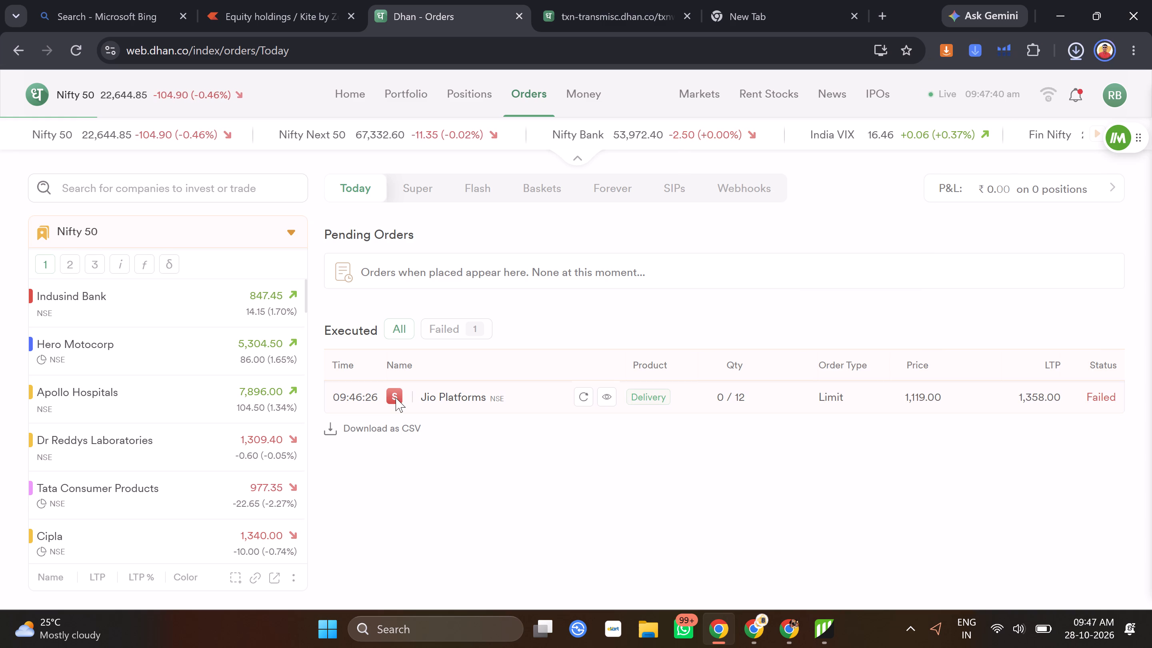
left_click(396, 398)
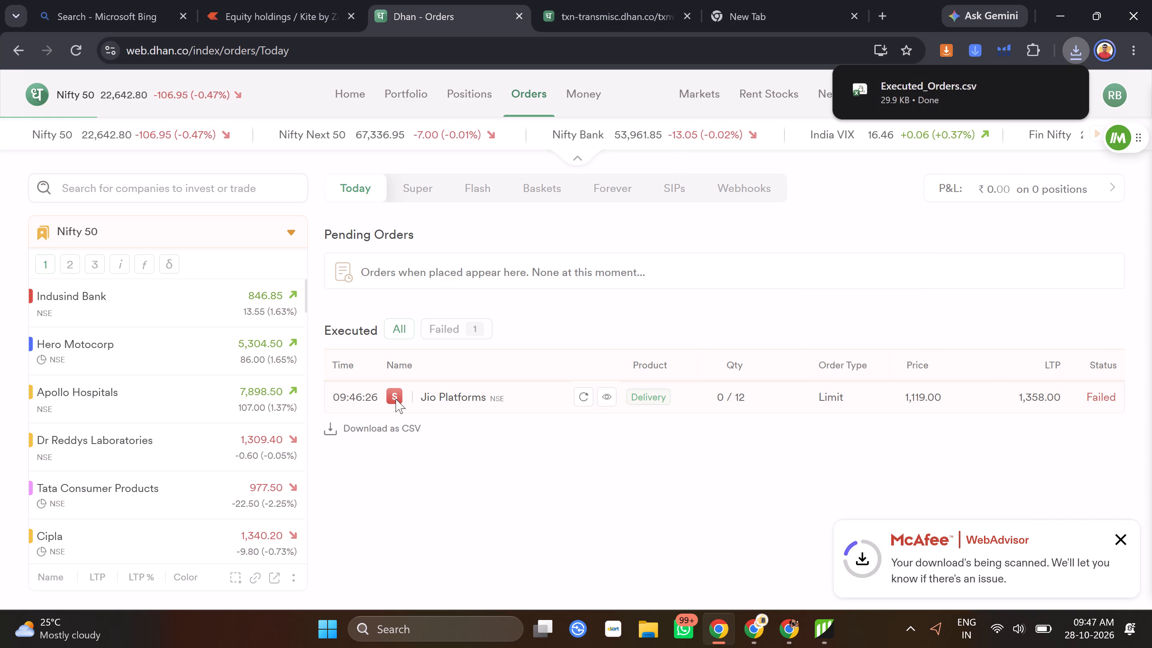
left_click(496, 500)
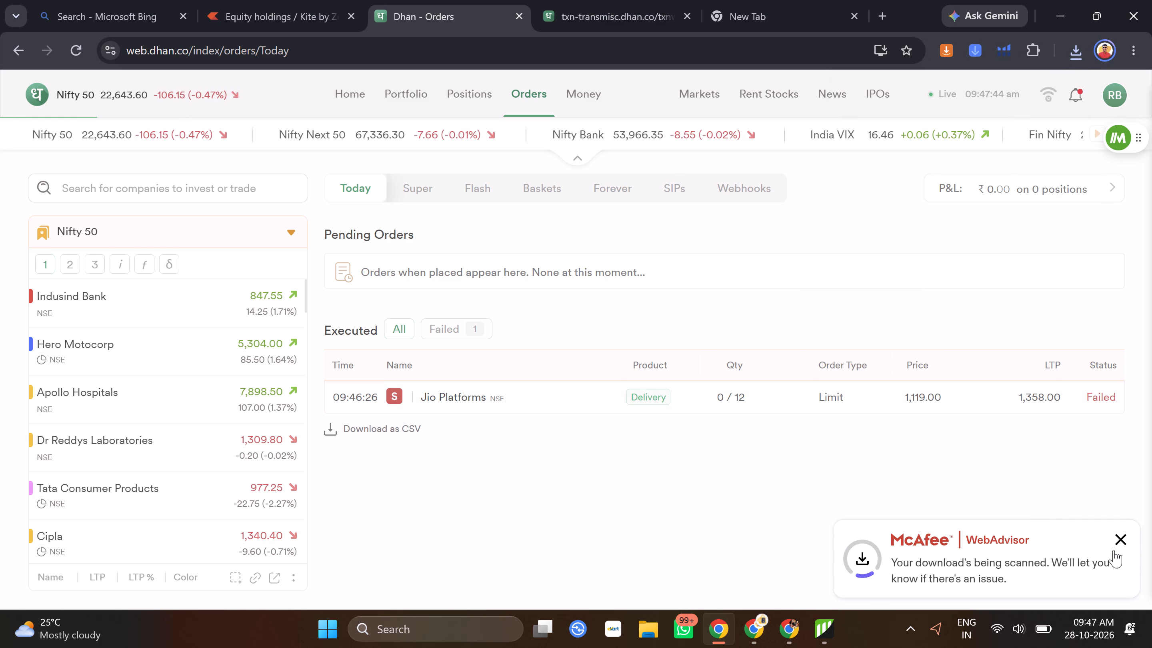
left_click(1118, 536)
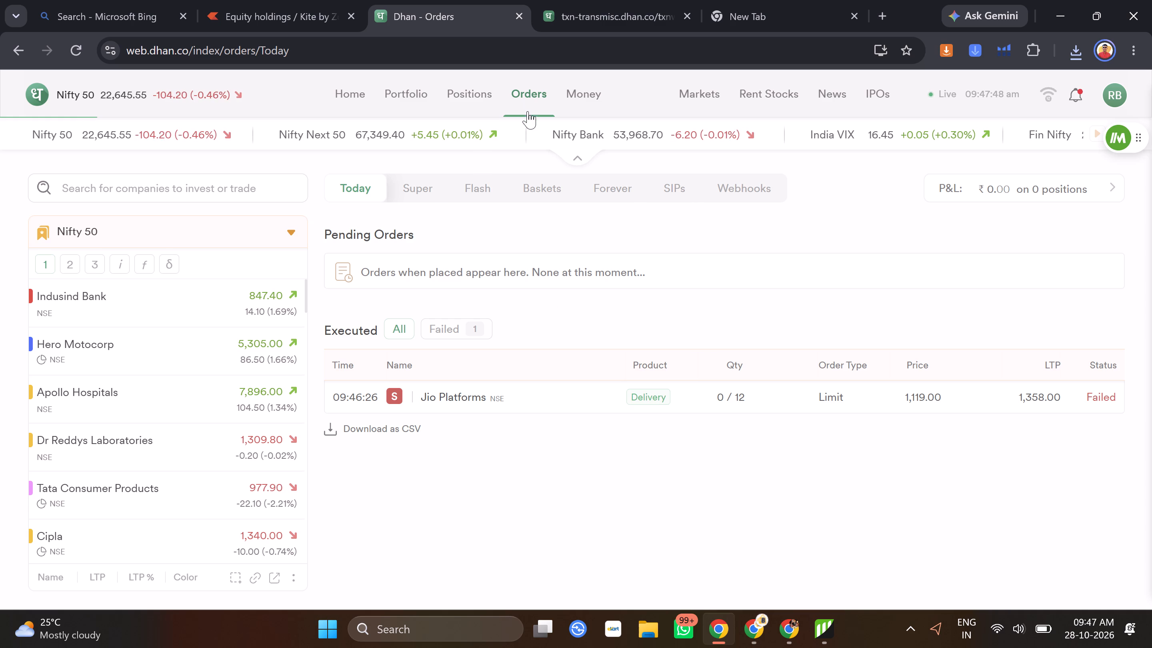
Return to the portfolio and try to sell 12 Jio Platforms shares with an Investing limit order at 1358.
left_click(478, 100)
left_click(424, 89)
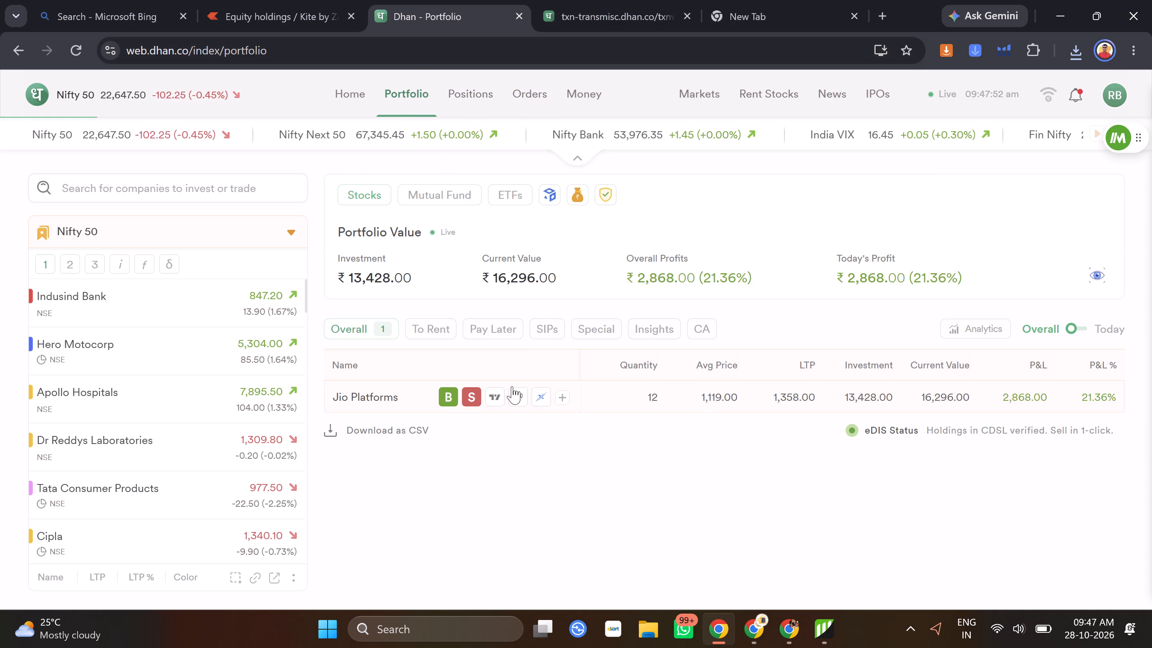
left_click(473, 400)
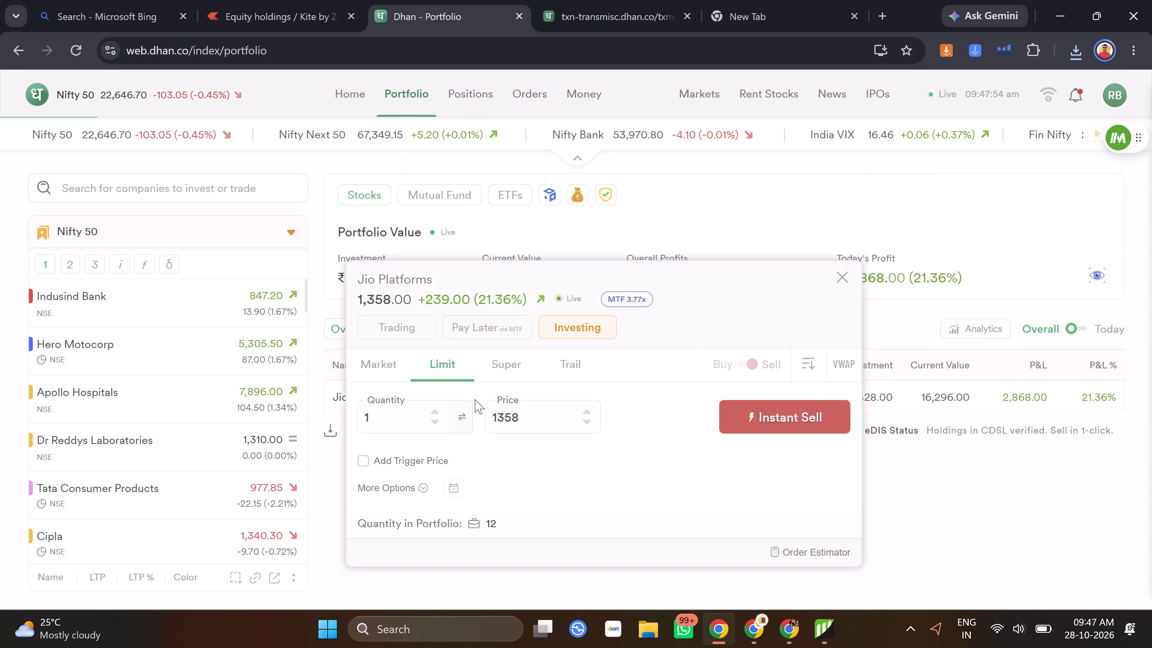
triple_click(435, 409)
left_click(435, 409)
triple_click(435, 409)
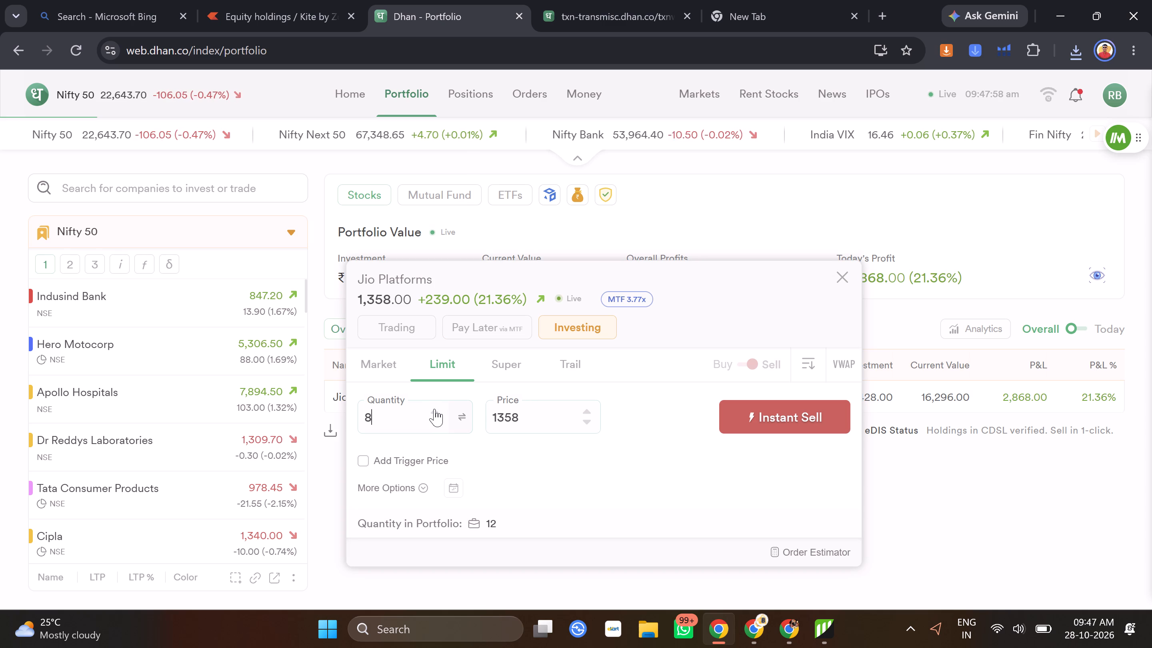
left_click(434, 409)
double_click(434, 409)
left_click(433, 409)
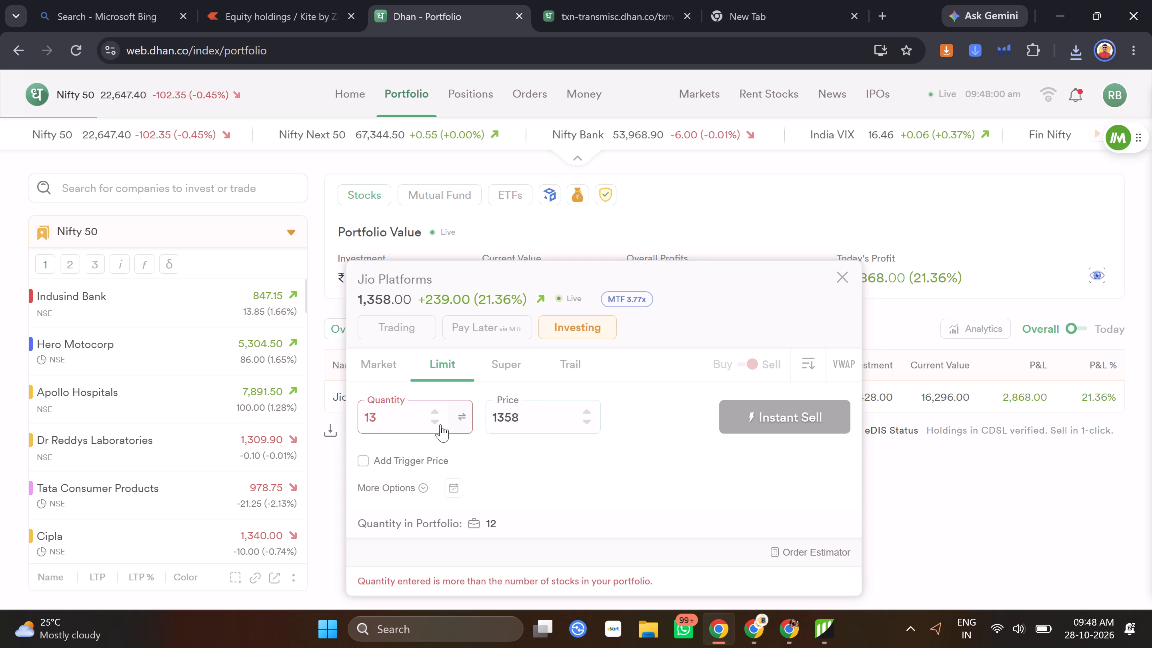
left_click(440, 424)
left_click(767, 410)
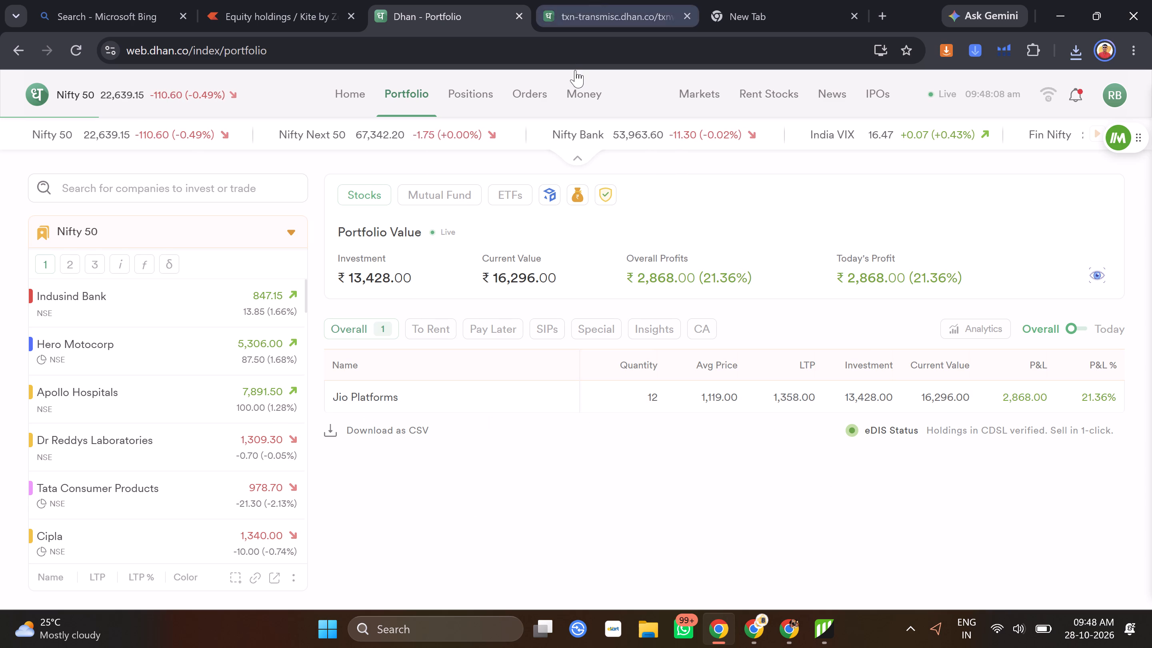
Check the status of the new Jio Platforms sell order among today's orders.
left_click(536, 98)
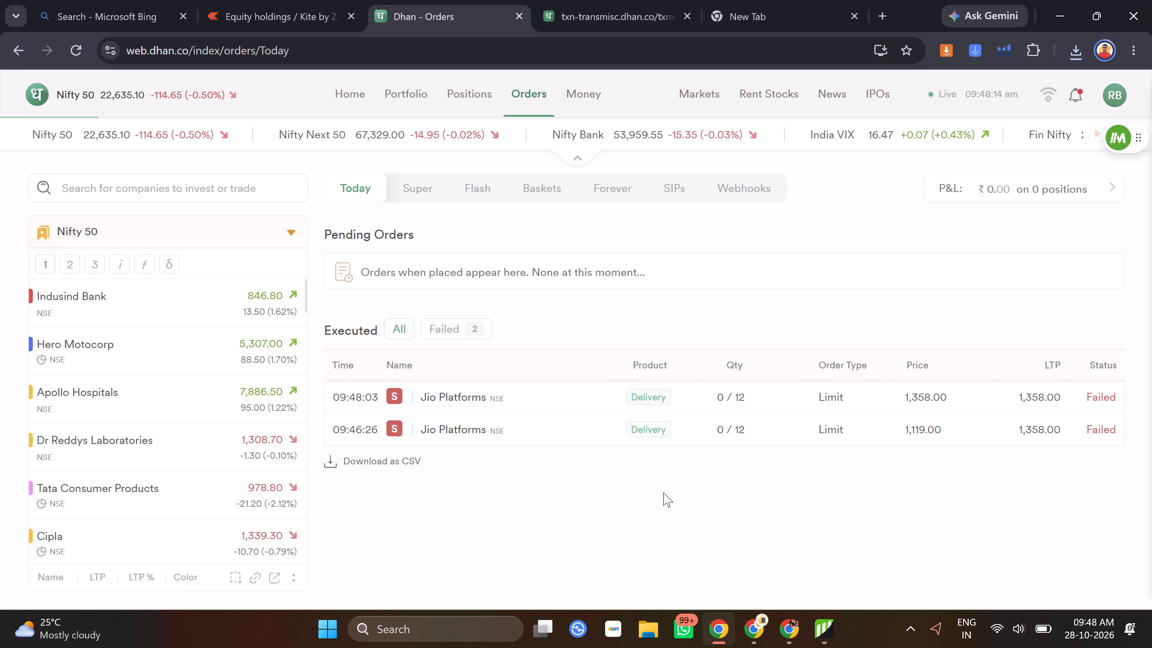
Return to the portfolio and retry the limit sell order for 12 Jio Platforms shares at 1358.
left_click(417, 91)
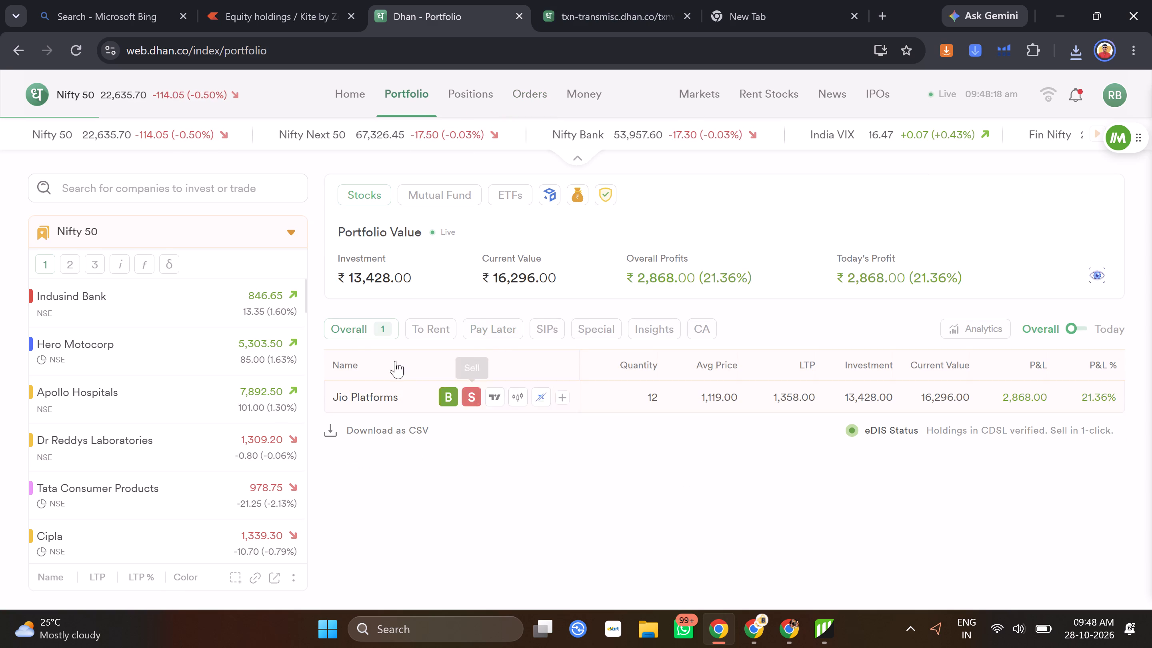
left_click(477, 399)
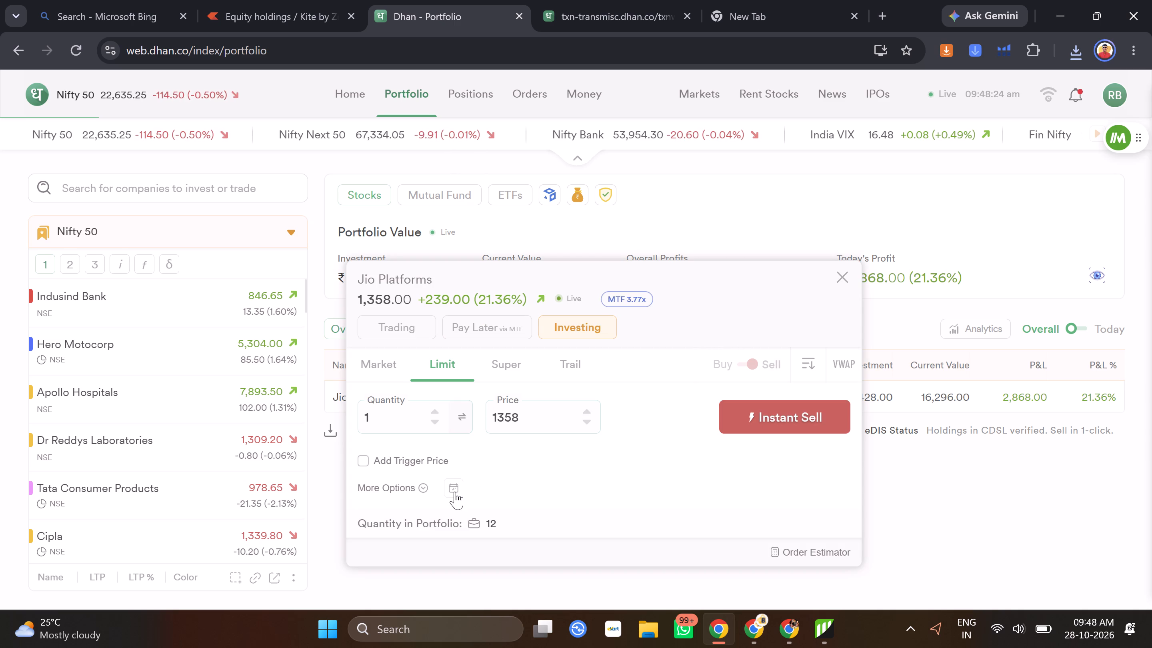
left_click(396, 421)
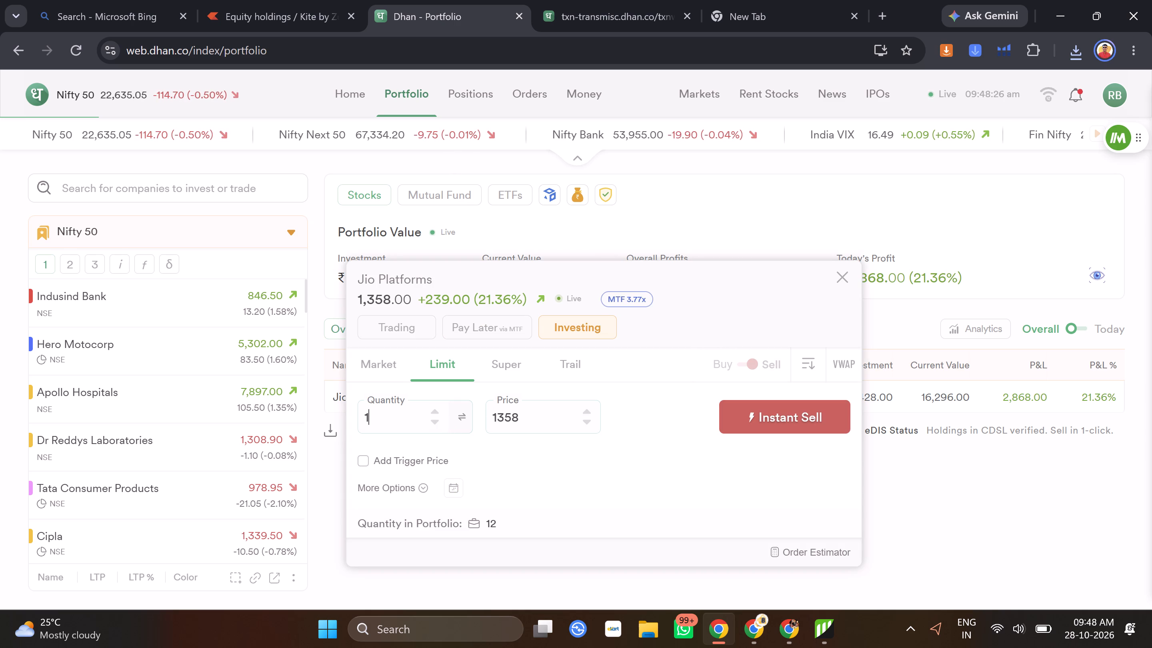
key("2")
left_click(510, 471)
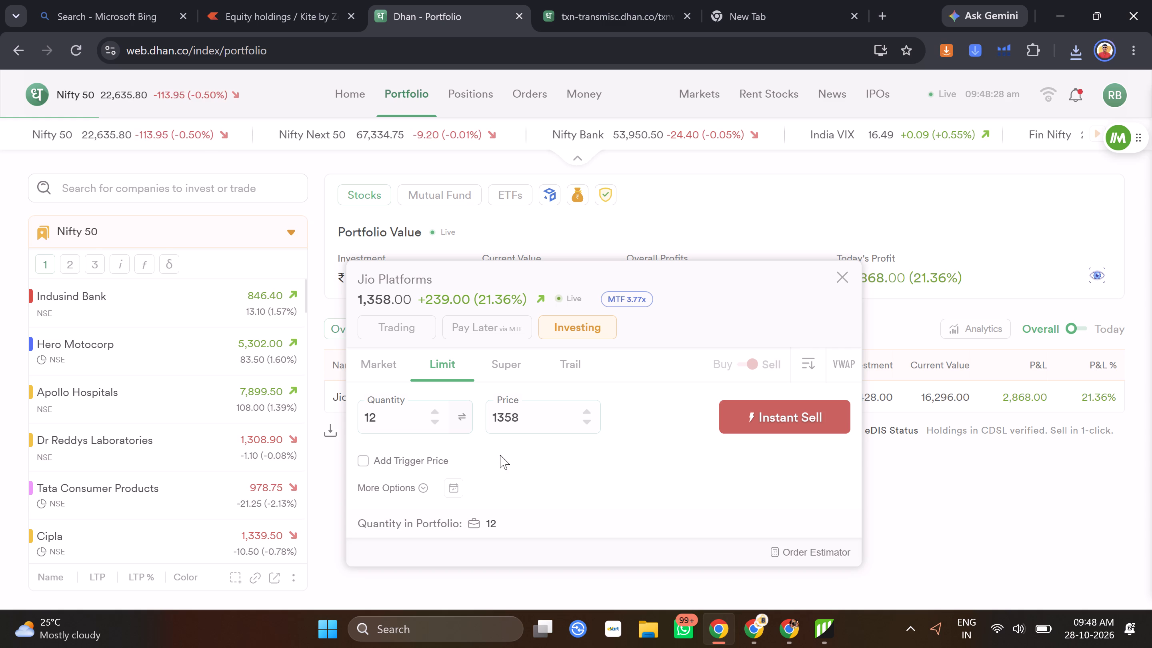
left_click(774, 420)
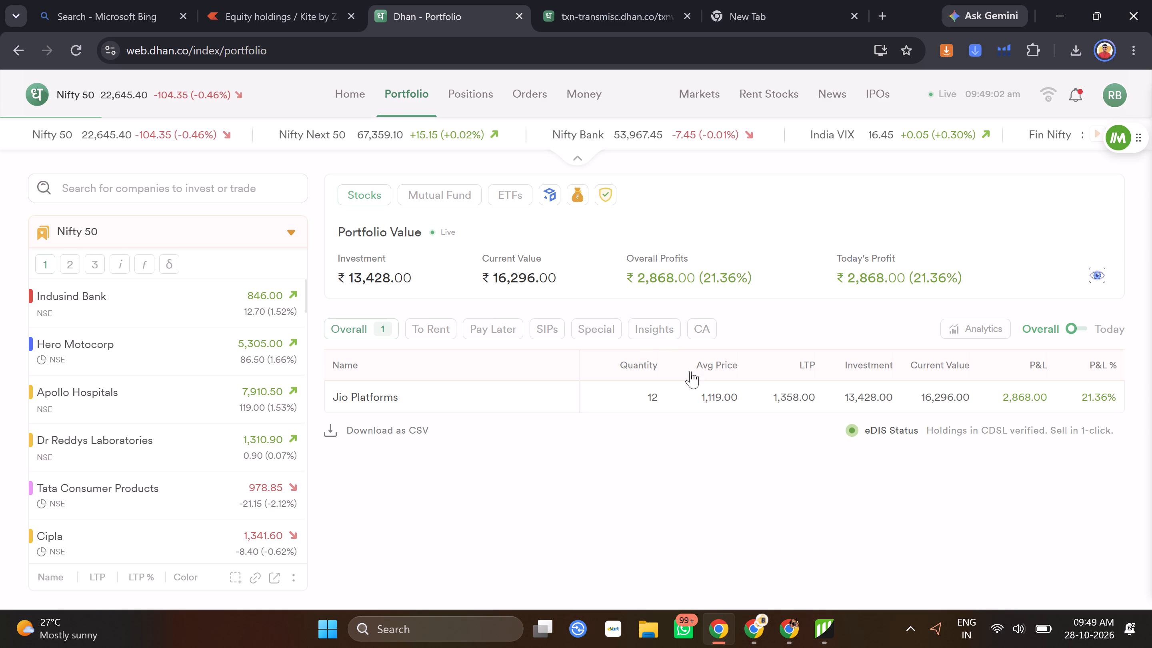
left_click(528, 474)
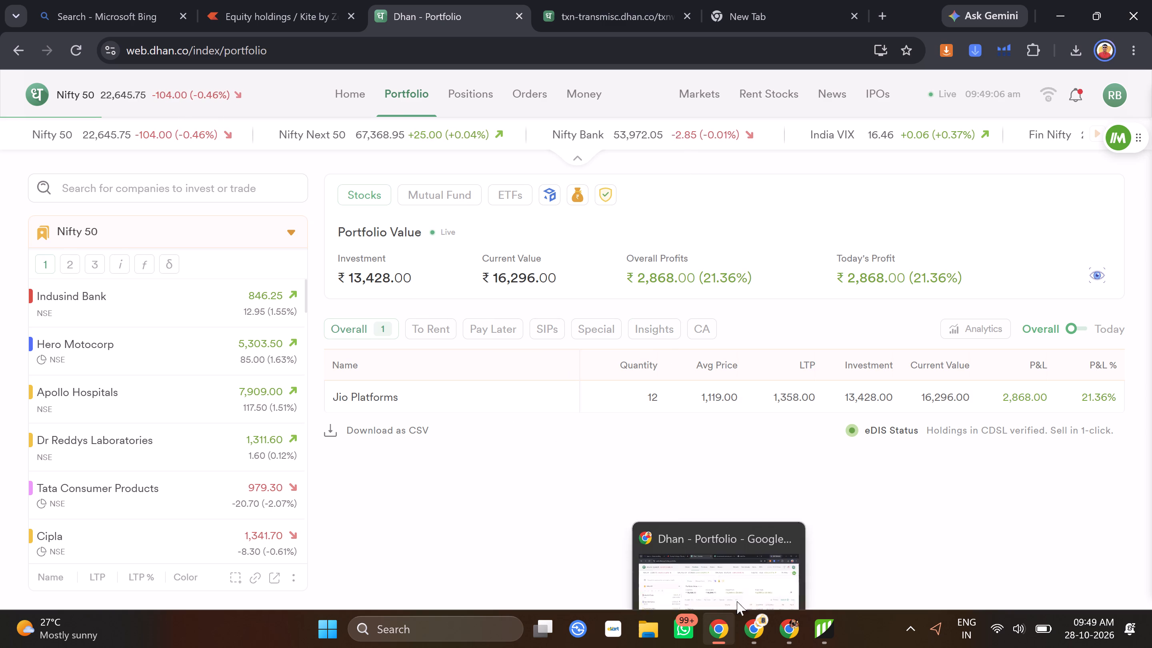
Switch to Kite and view the account's equity holdings, including JPL.
left_click(286, 0)
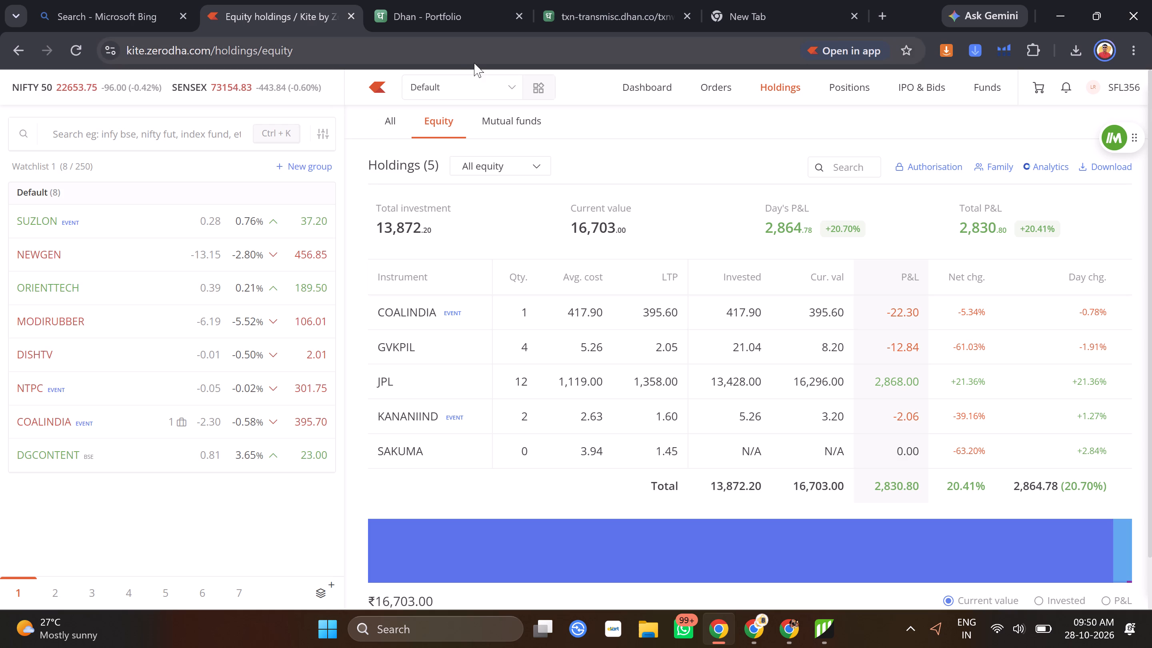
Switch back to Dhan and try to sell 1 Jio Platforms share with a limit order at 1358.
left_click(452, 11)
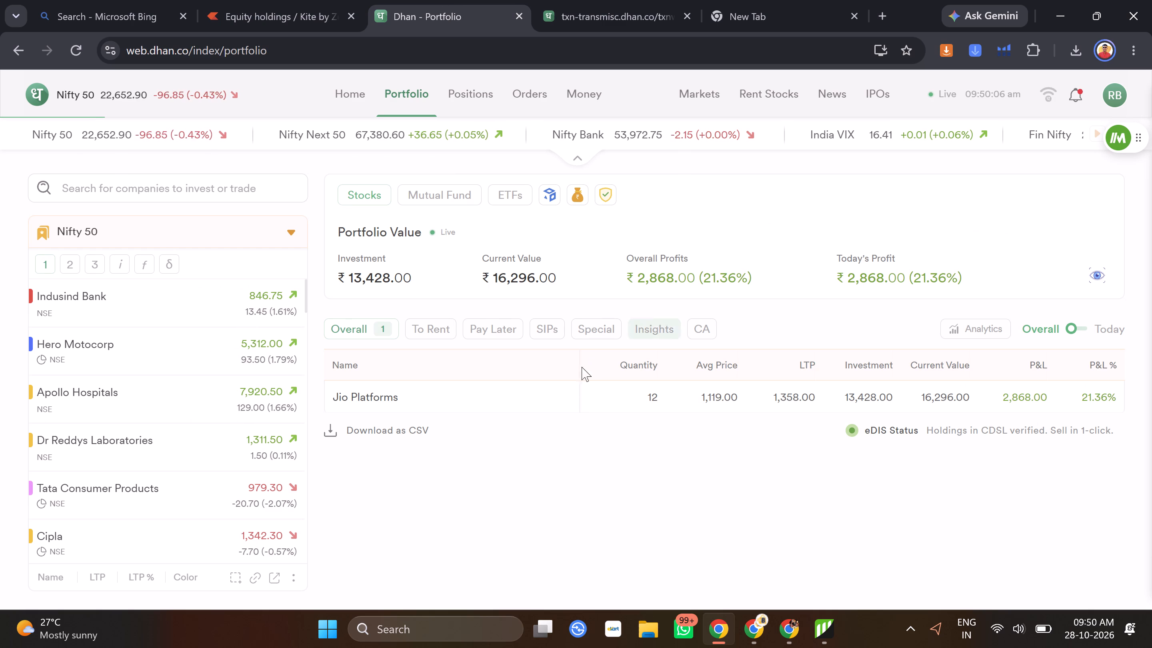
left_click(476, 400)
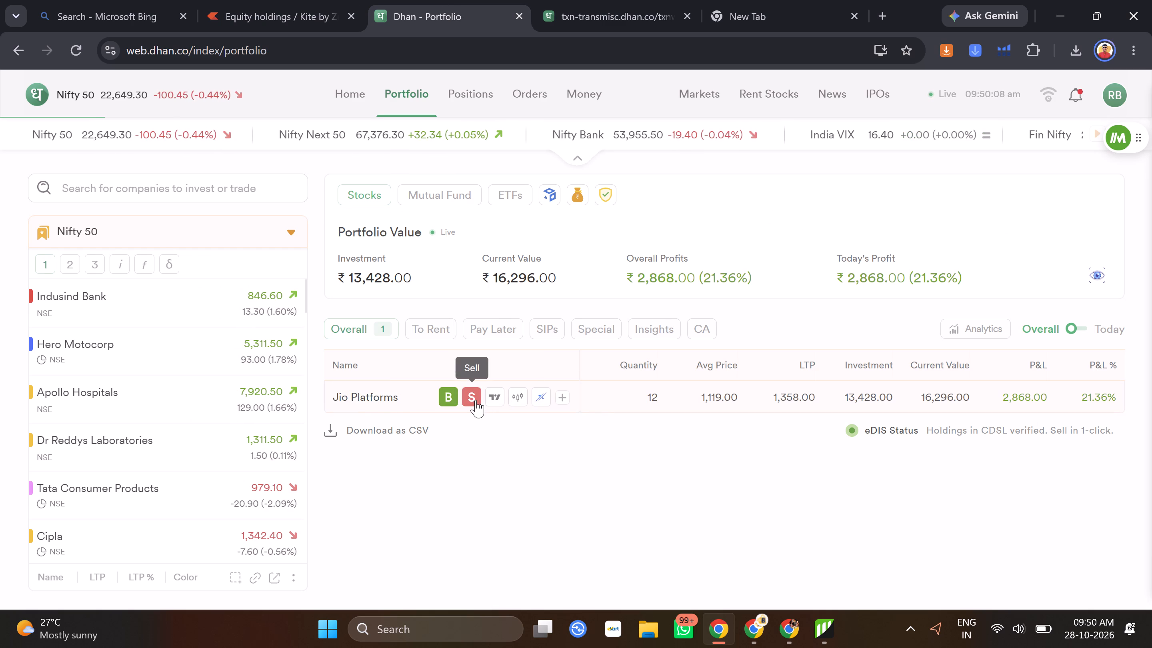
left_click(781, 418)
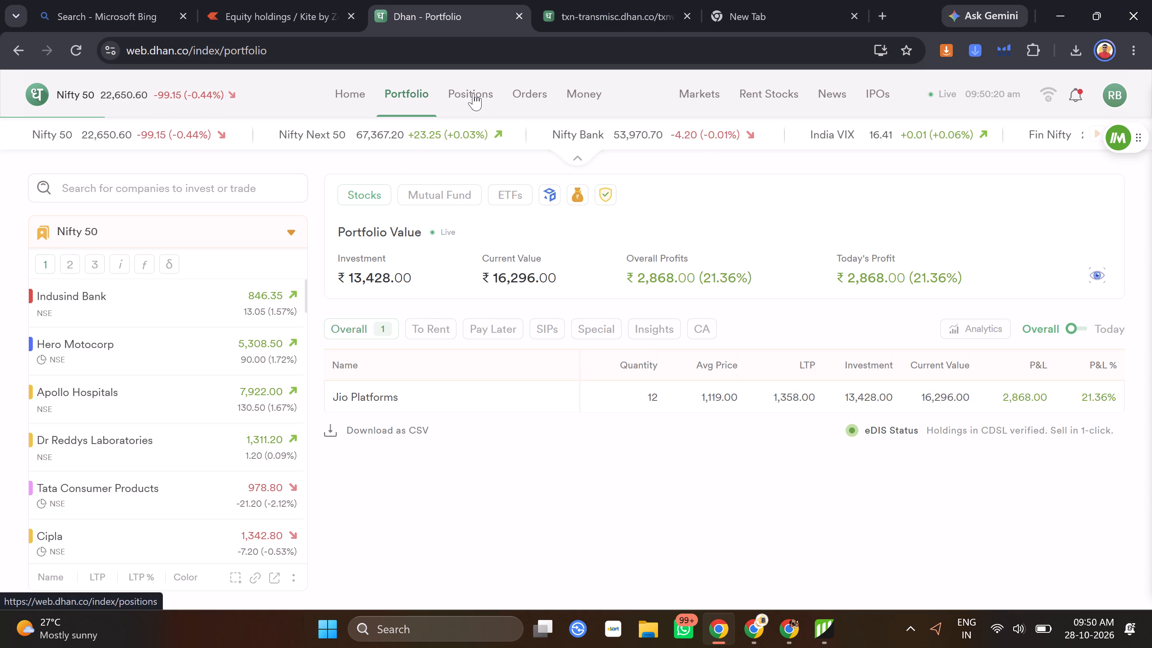
Review today's Jio Platforms sell orders using the failed and all filters, and return to the portfolio.
left_click(514, 97)
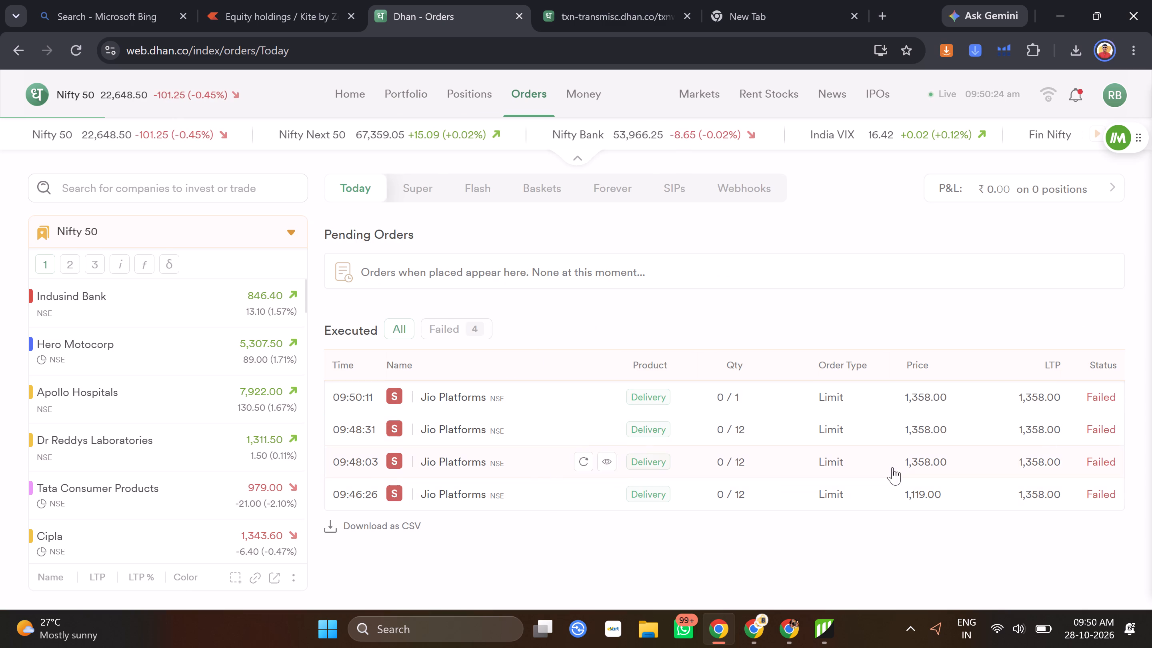
left_click(476, 336)
left_click(397, 333)
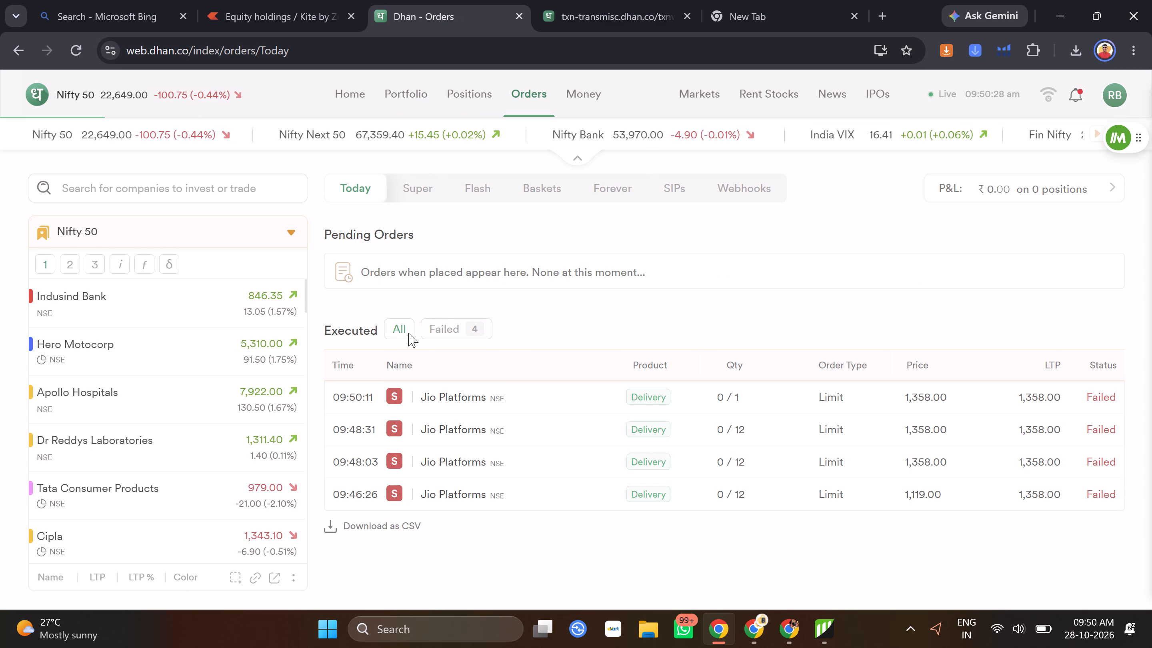
left_click(422, 92)
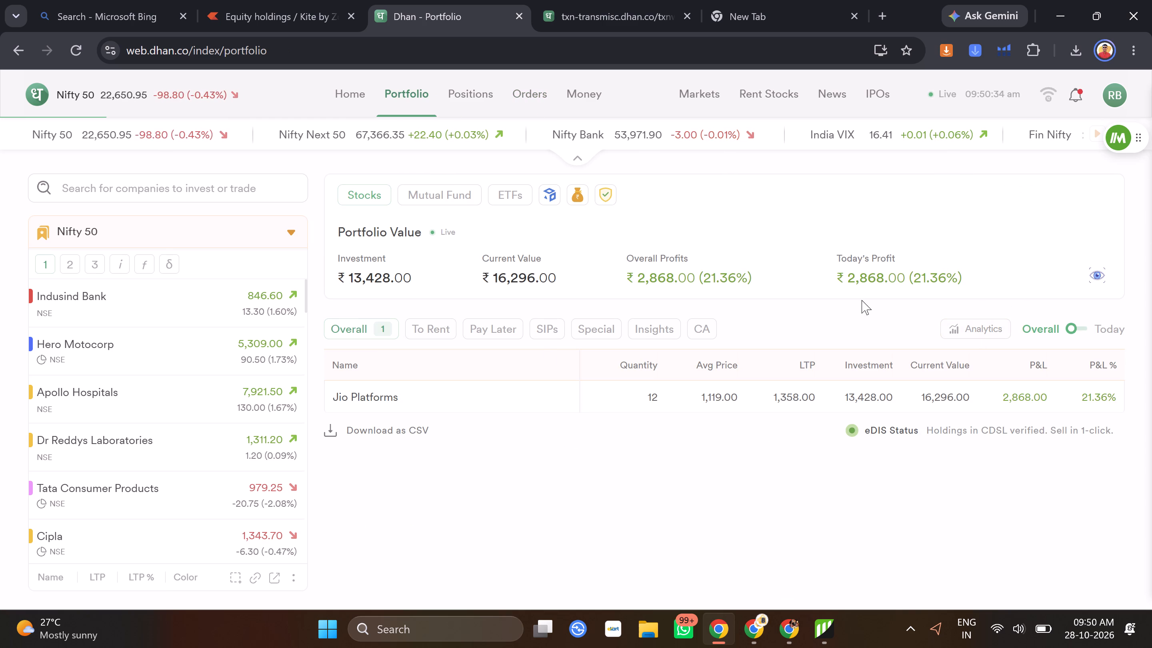
Switch to the Kite account, glance at its profile options, and view the equity and commodity funds.
left_click(271, 0)
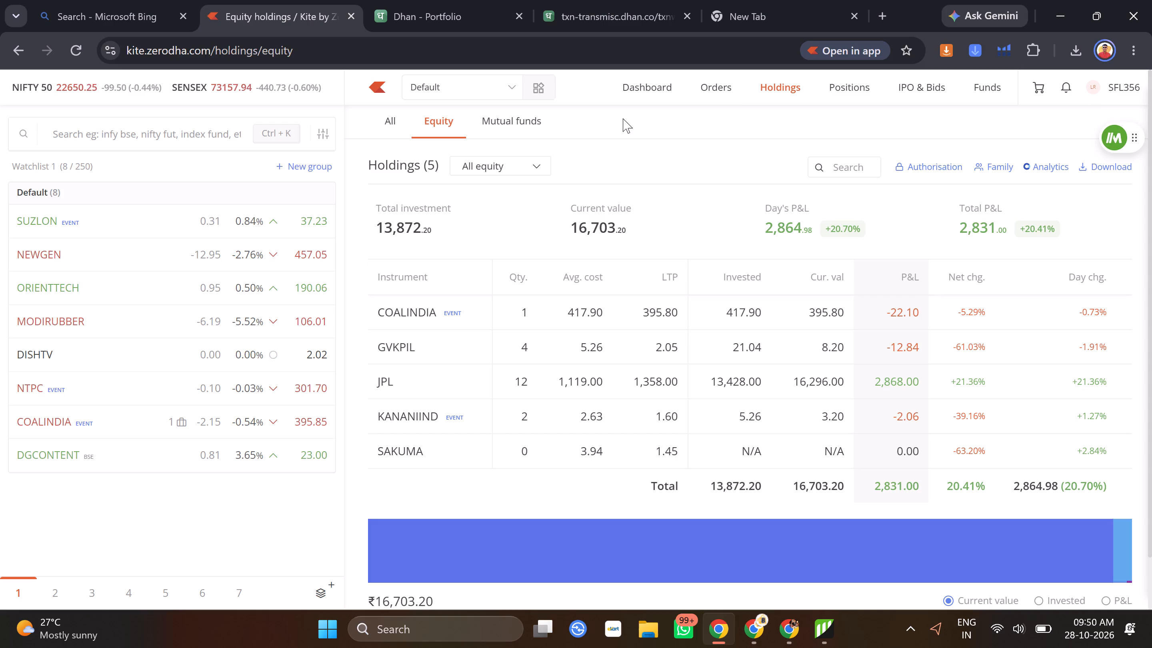
left_click(1094, 89)
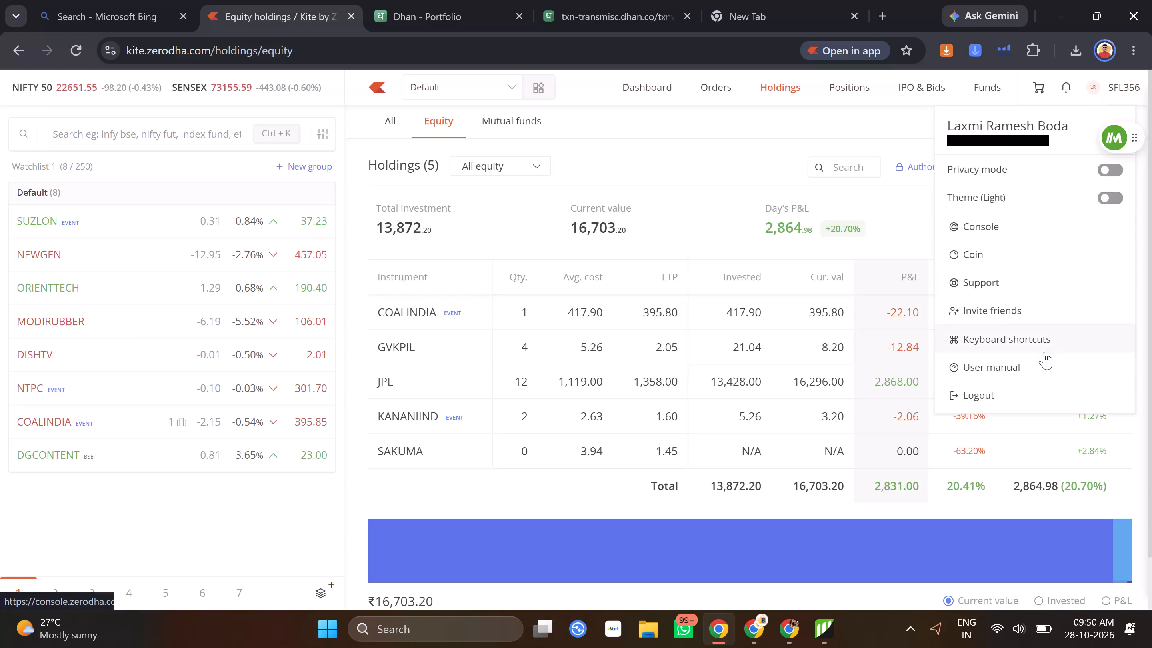
left_click(735, 144)
left_click(986, 96)
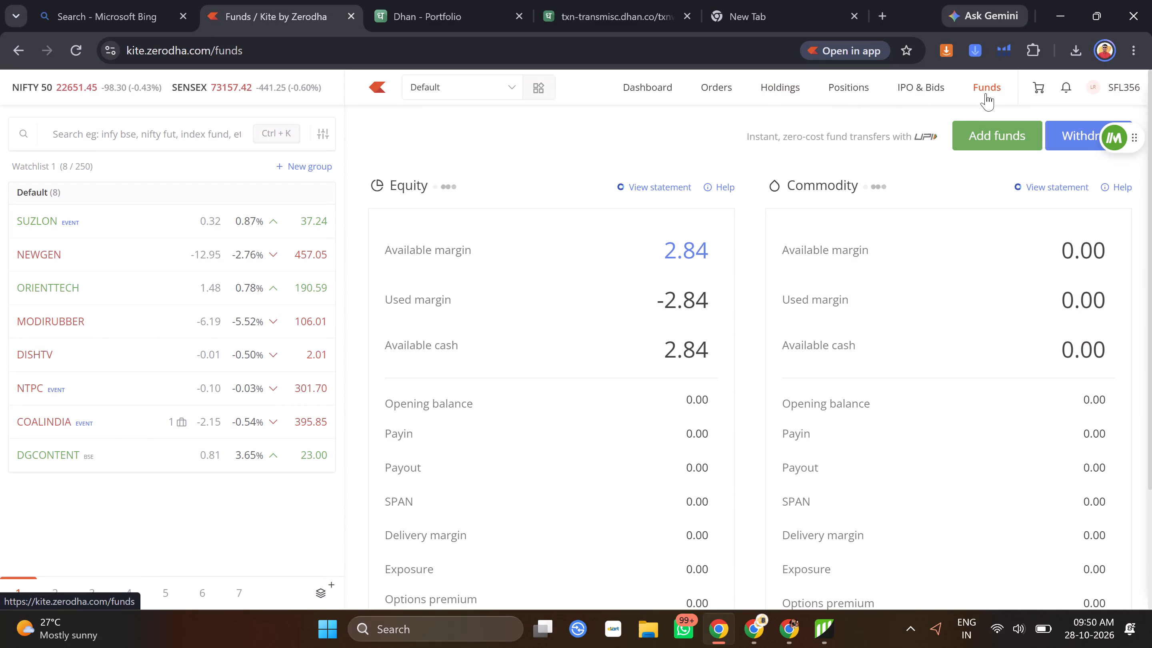
View this Kite account's equity holdings, and switch to the second Kite account to review its funds and equity holdings.
left_click(778, 86)
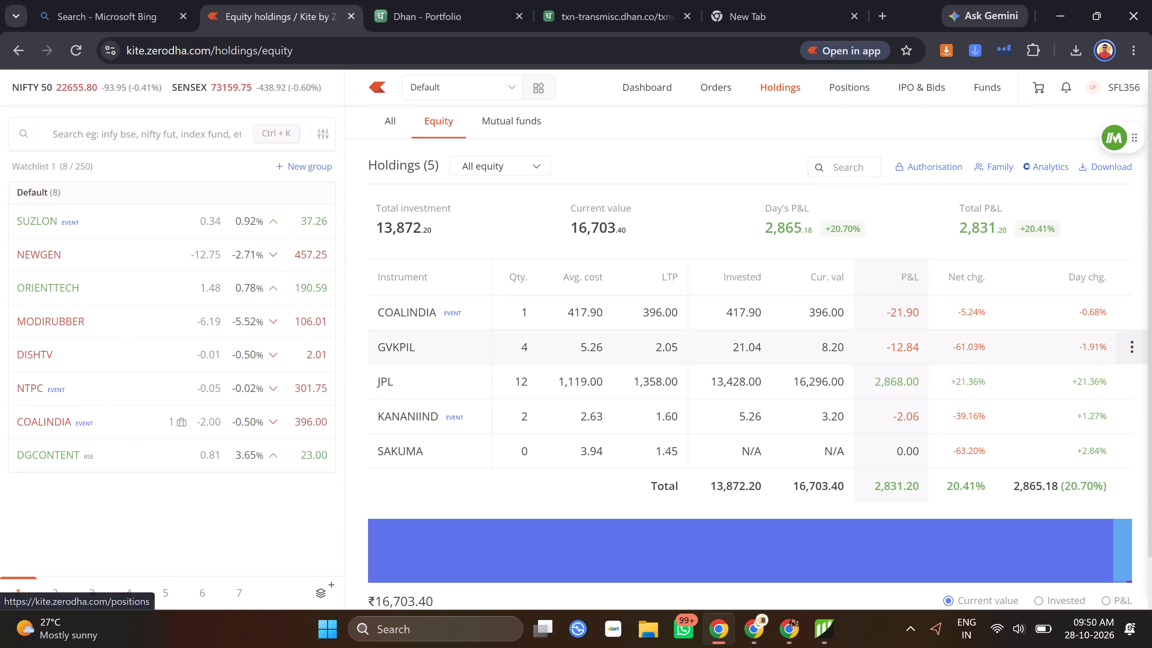
left_click(760, 640)
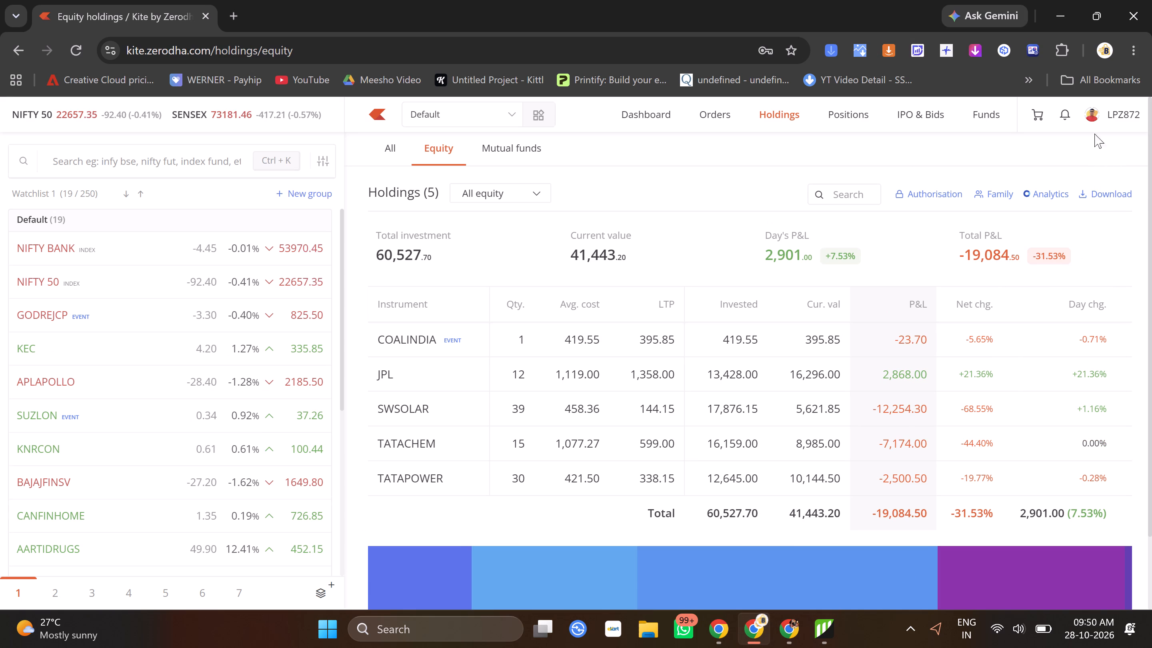
left_click(982, 122)
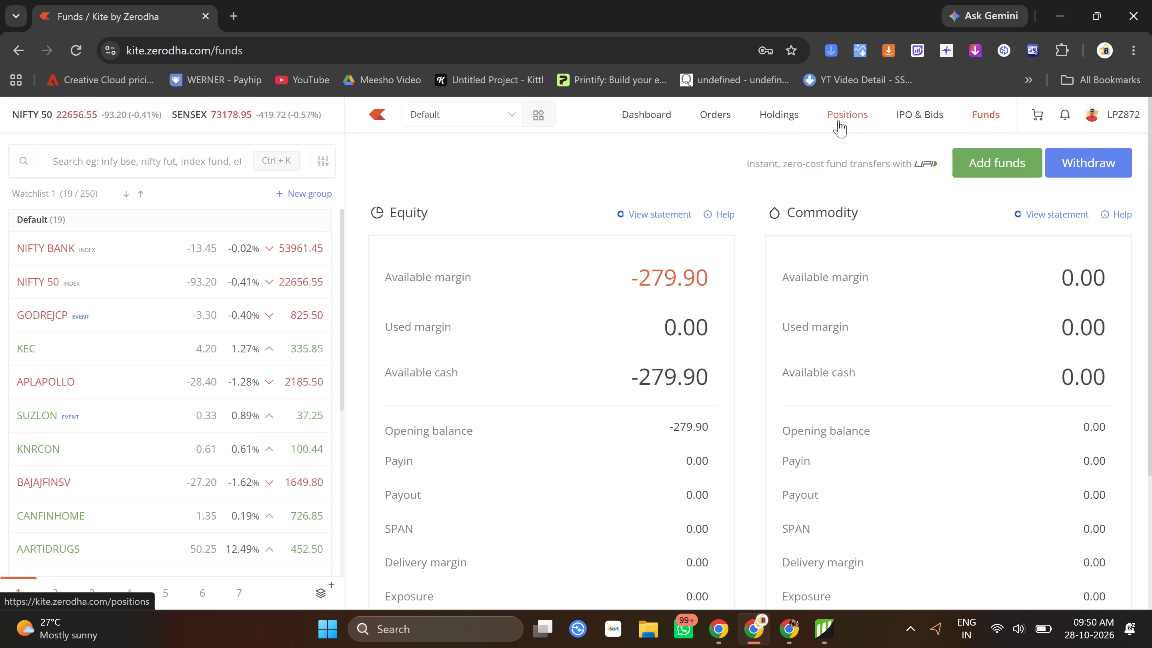
left_click(776, 120)
left_click(974, 112)
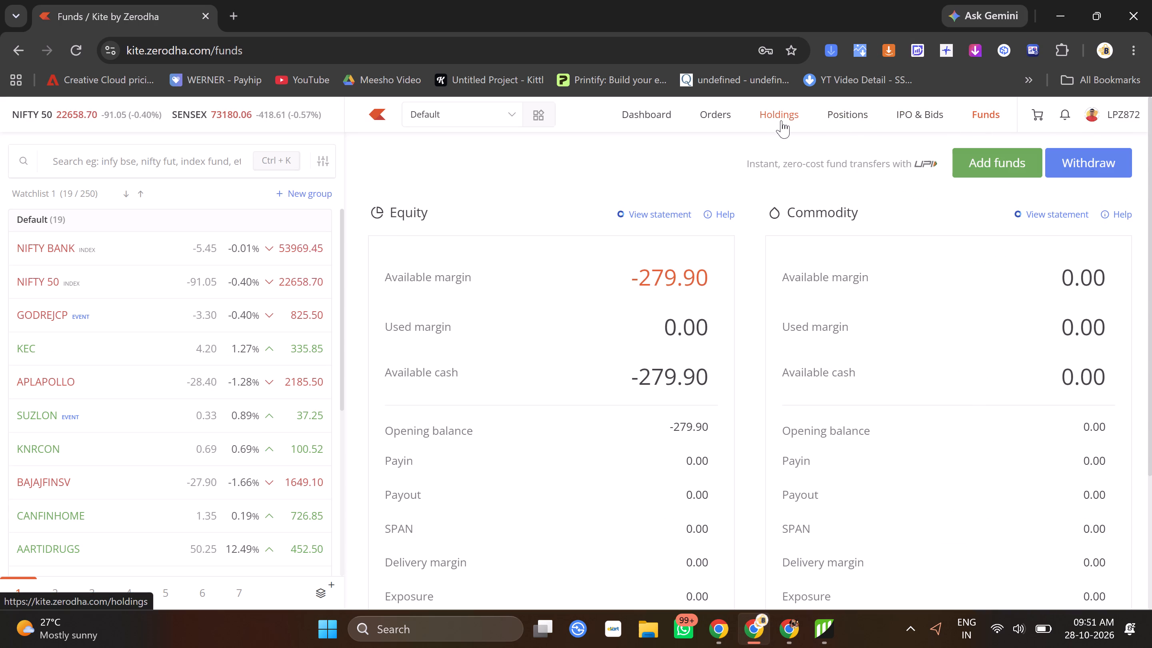
left_click(781, 120)
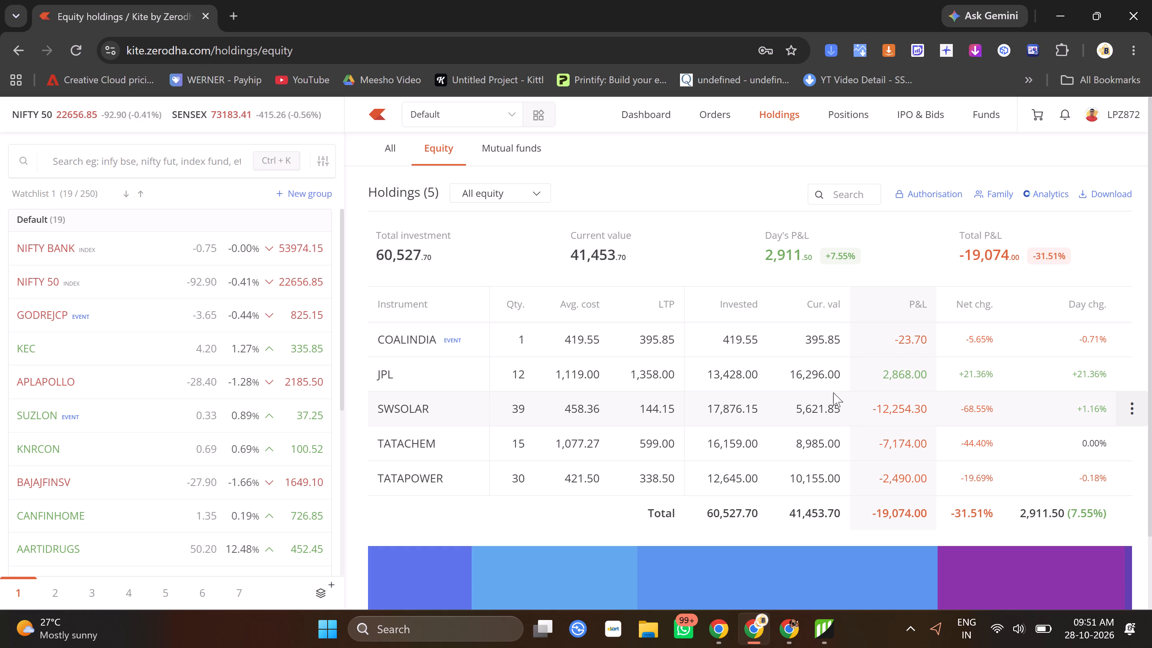
Switch through the Kite account windows to compare their equity holdings, including JPL, and return to the first account.
left_click(792, 630)
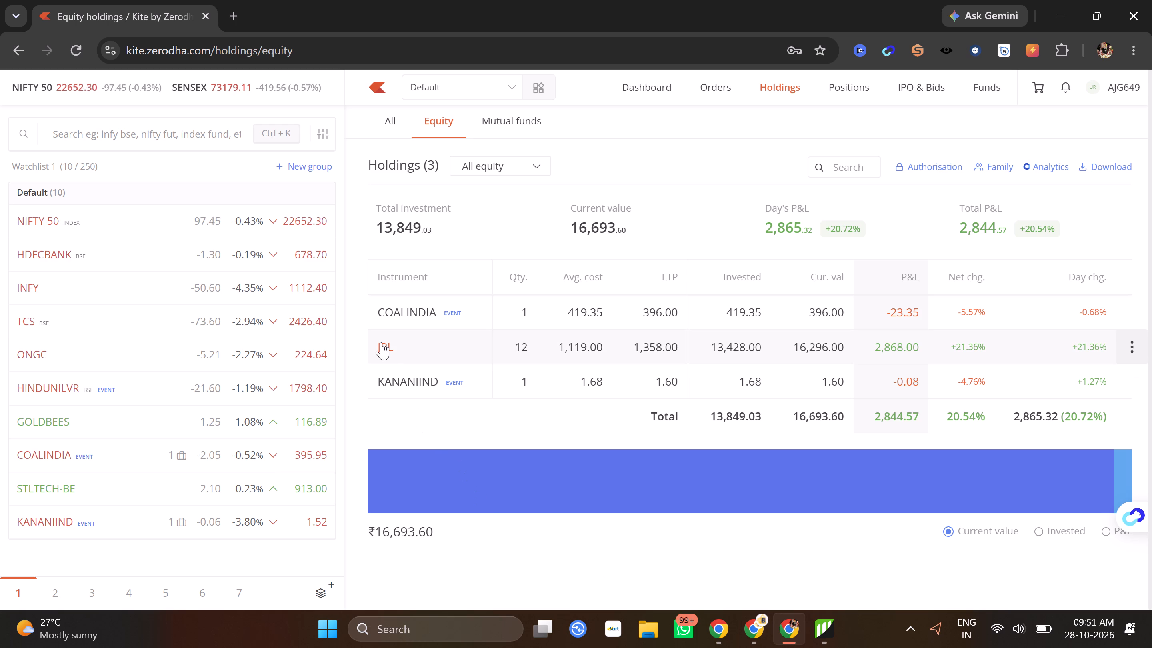
left_click(716, 632)
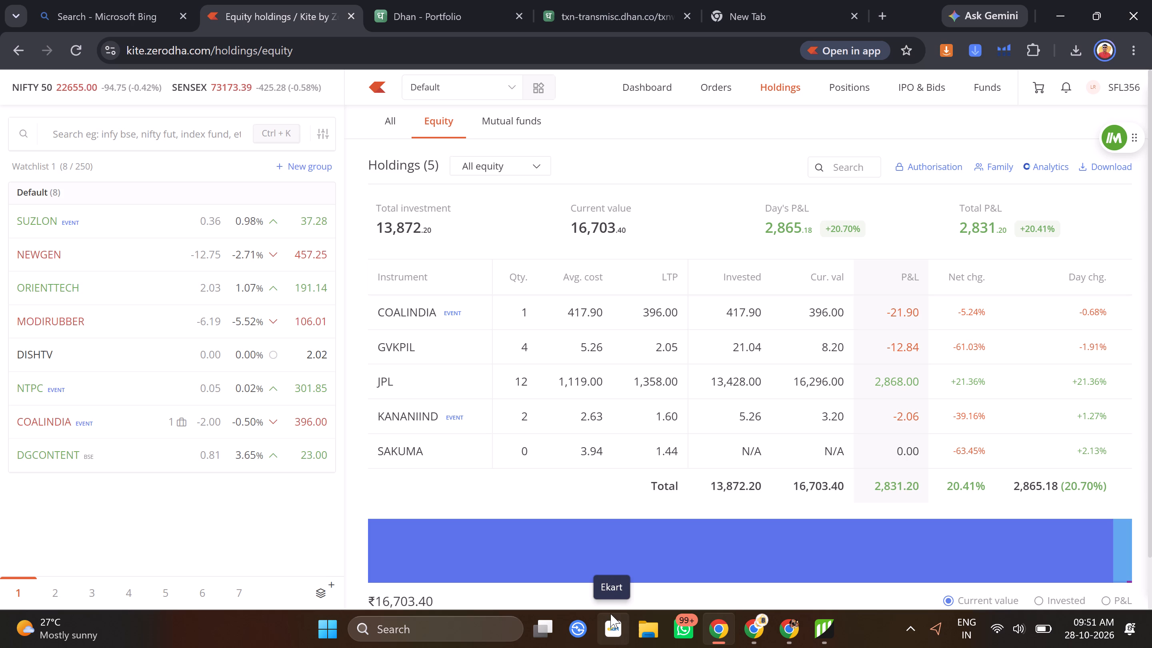
left_click(227, 543)
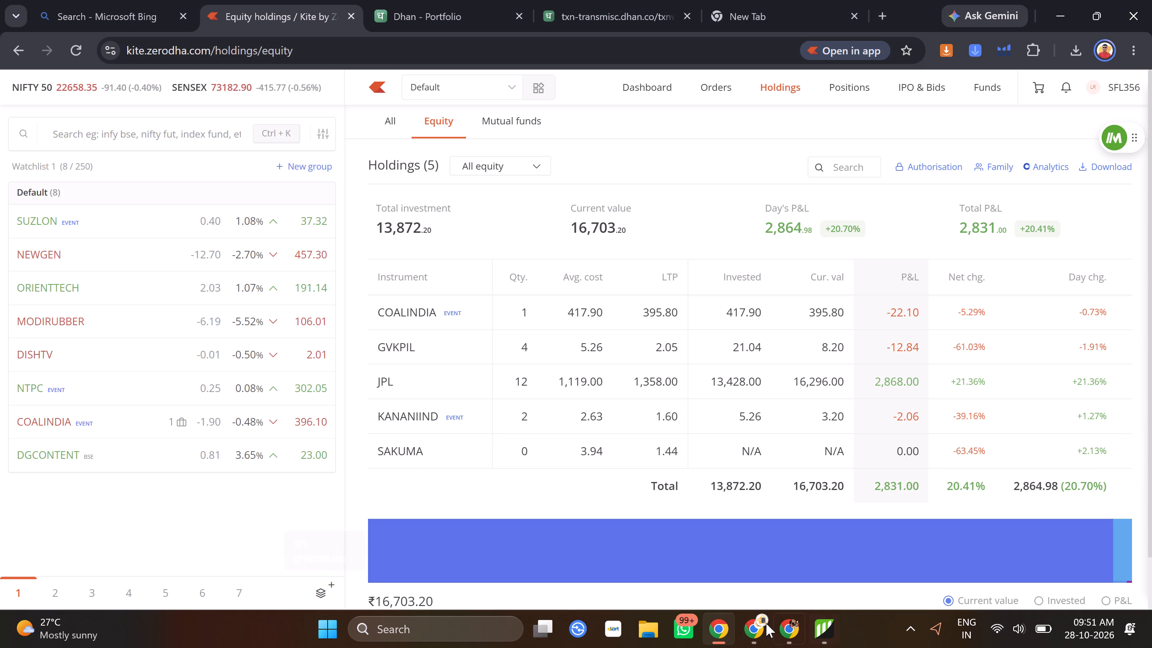
left_click(756, 636)
left_click(786, 638)
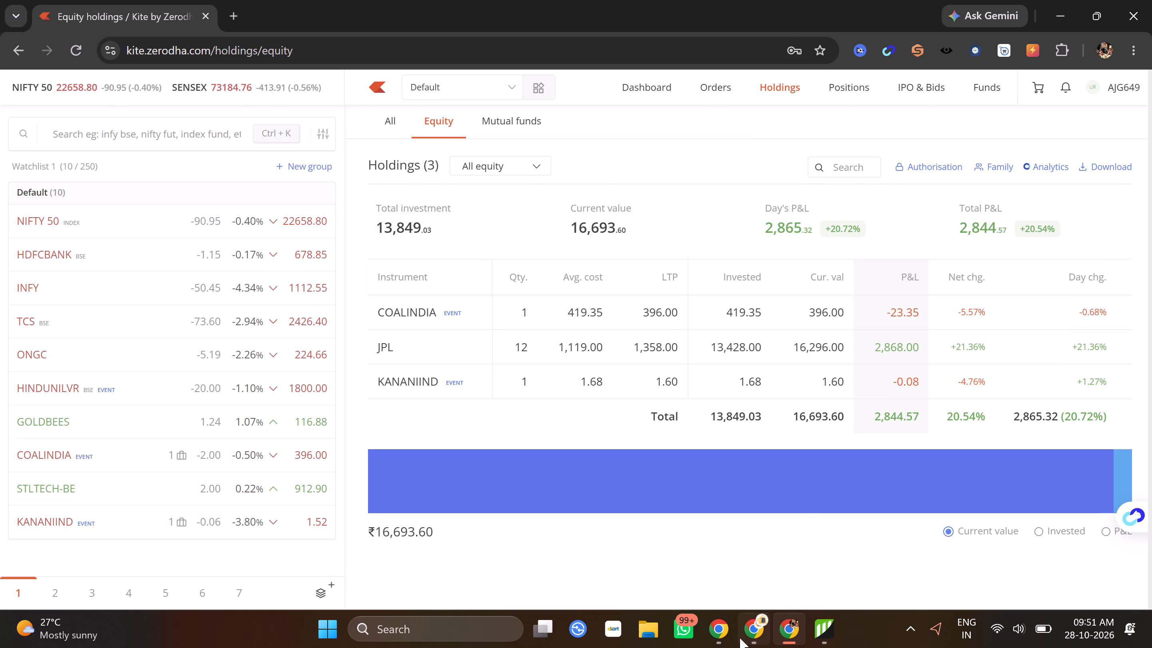
left_click(726, 636)
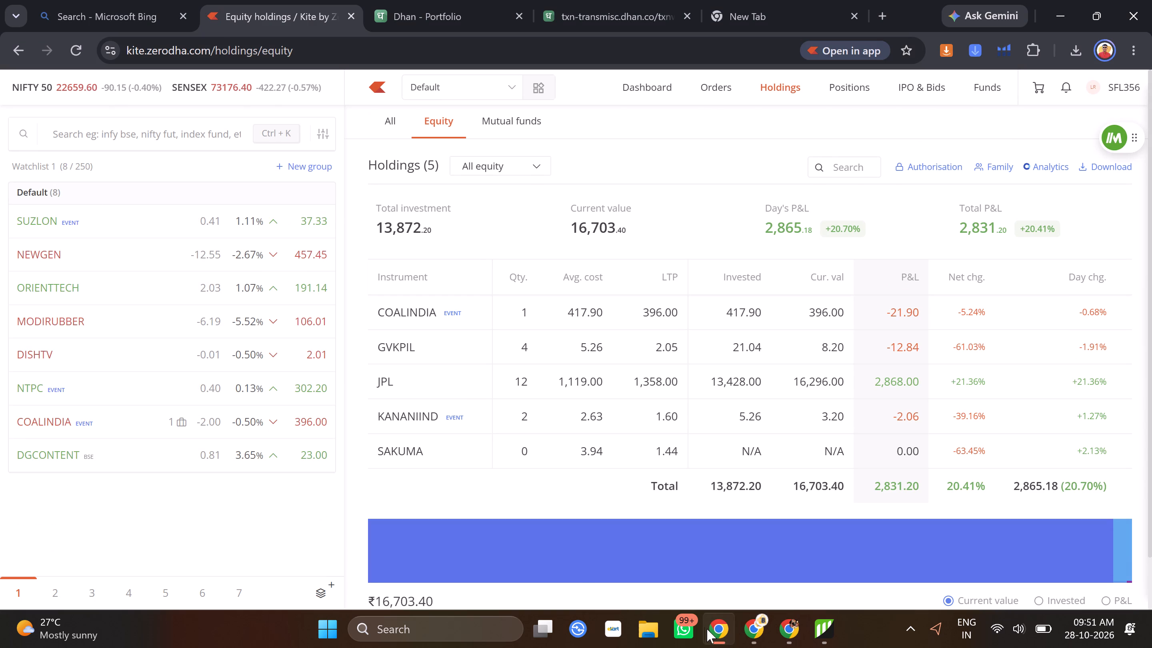
Switch to Dhan, view the Jio Platforms sell order form without placing an order, and return to the Kite equity holdings.
left_click(445, 0)
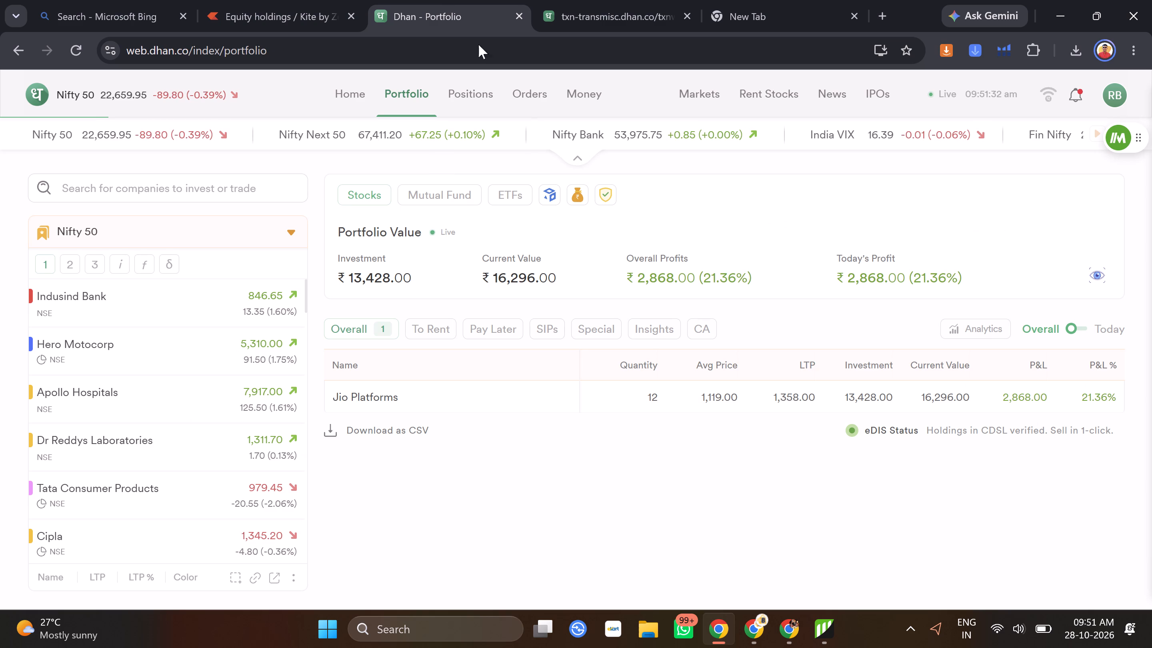
left_click(469, 401)
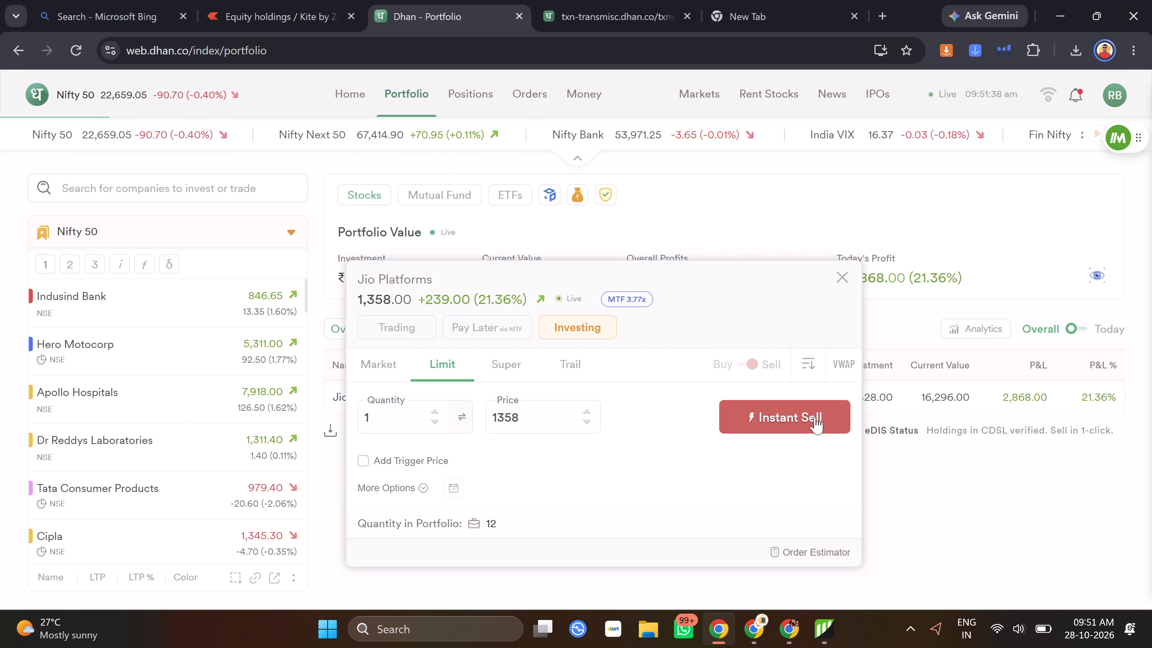
left_click(847, 279)
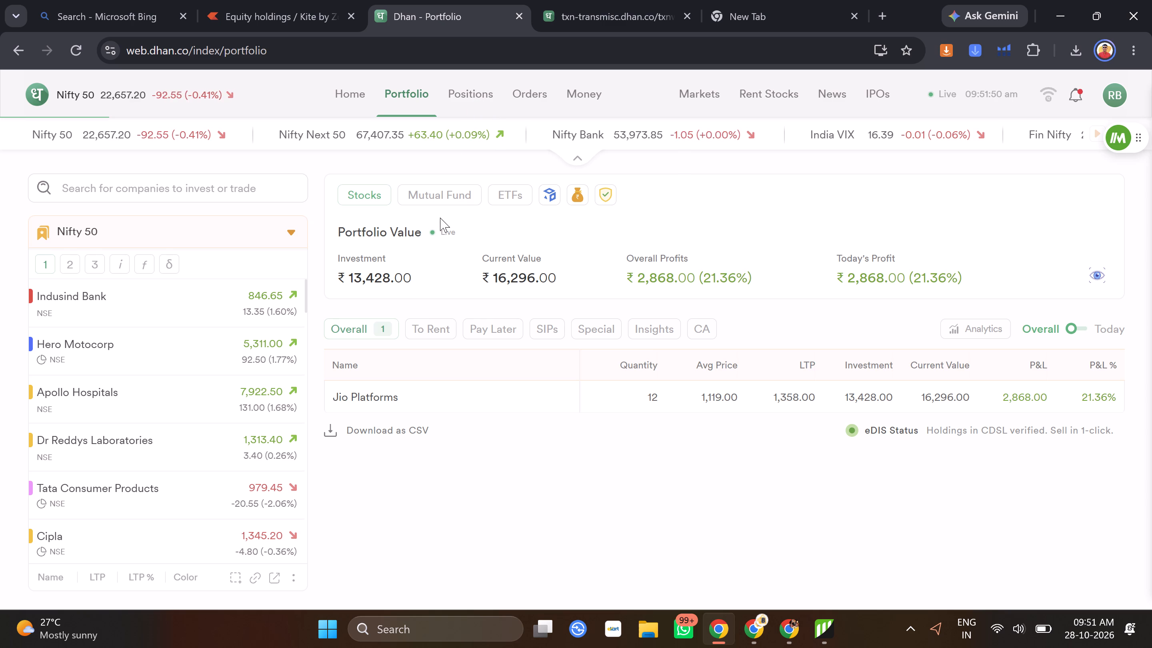
left_click(296, 0)
left_click(391, 0)
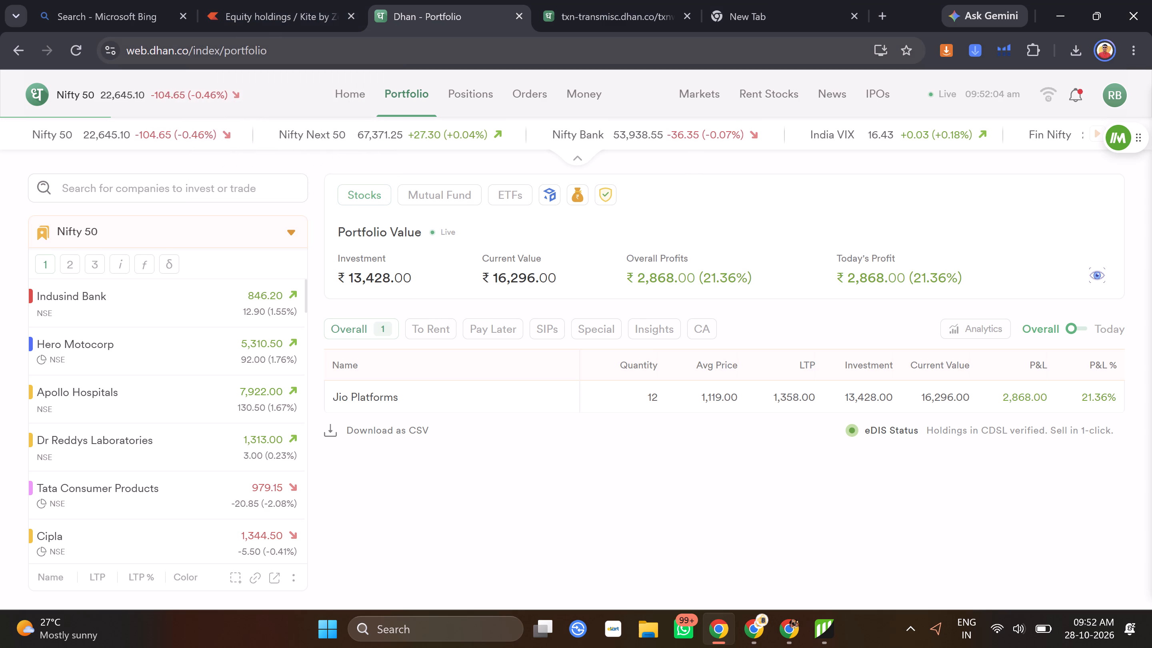
left_click(266, 0)
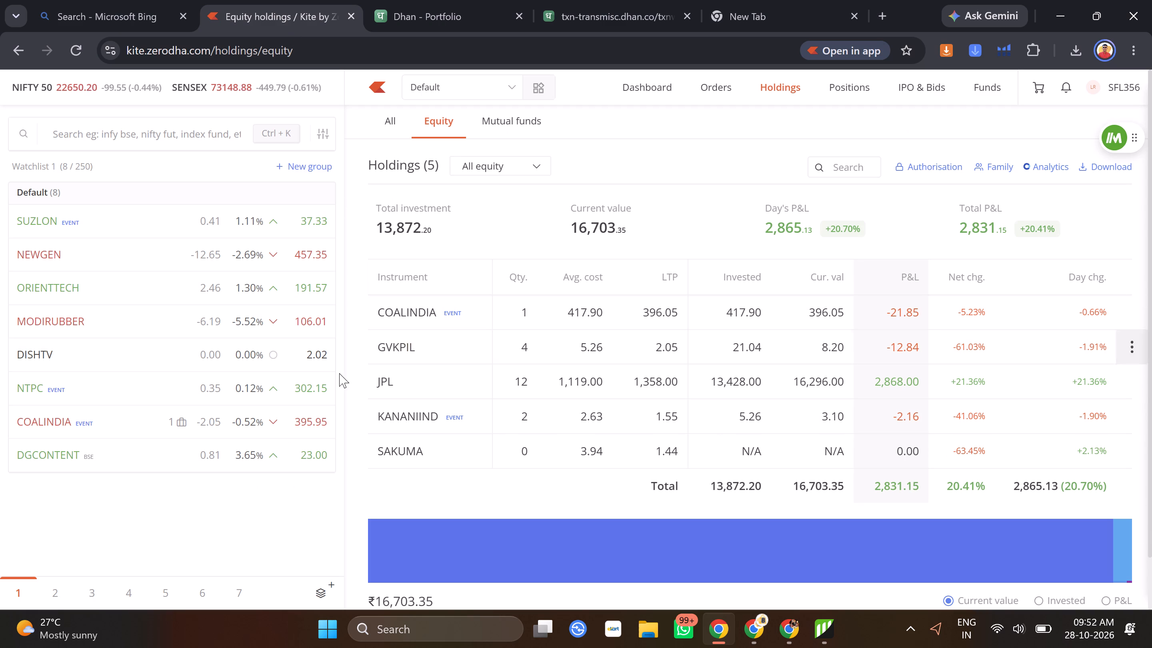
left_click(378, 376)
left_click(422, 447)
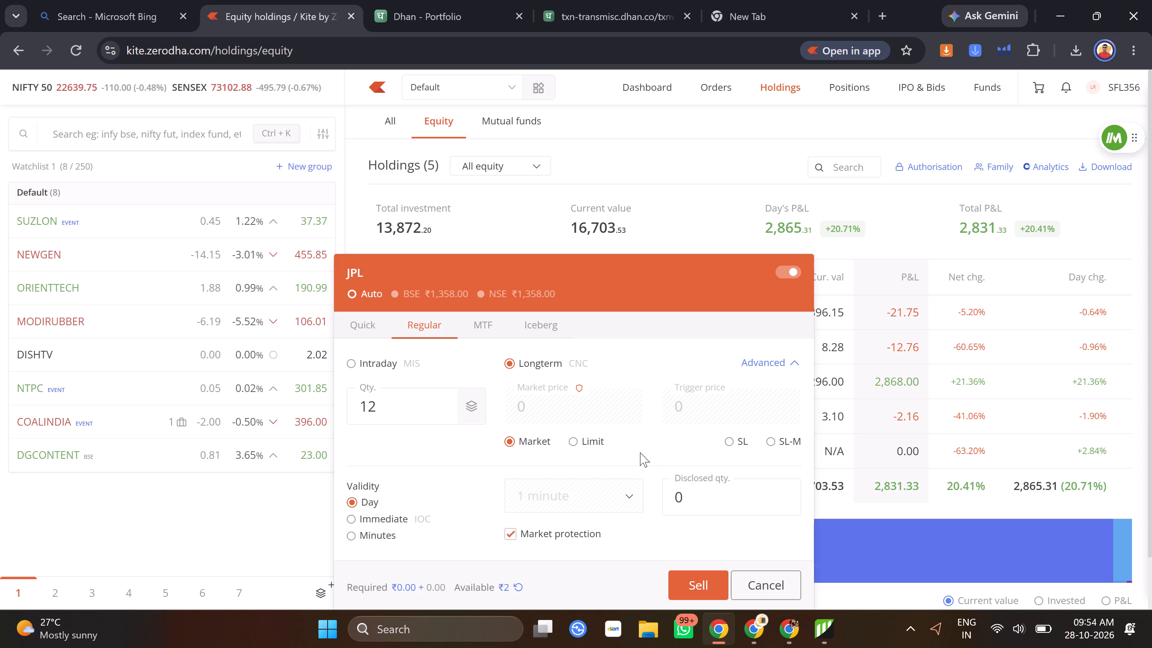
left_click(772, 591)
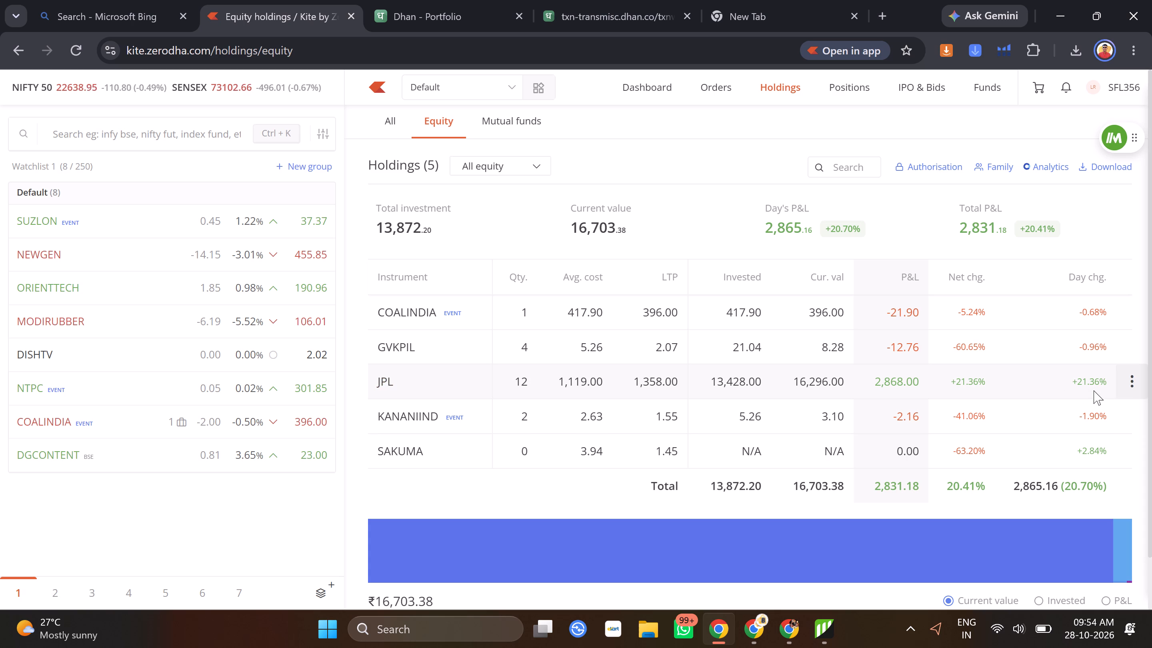
Examine the BSE market depth for the JPL holding, including its bids, offers and circuit limits, and close it.
left_click(1128, 386)
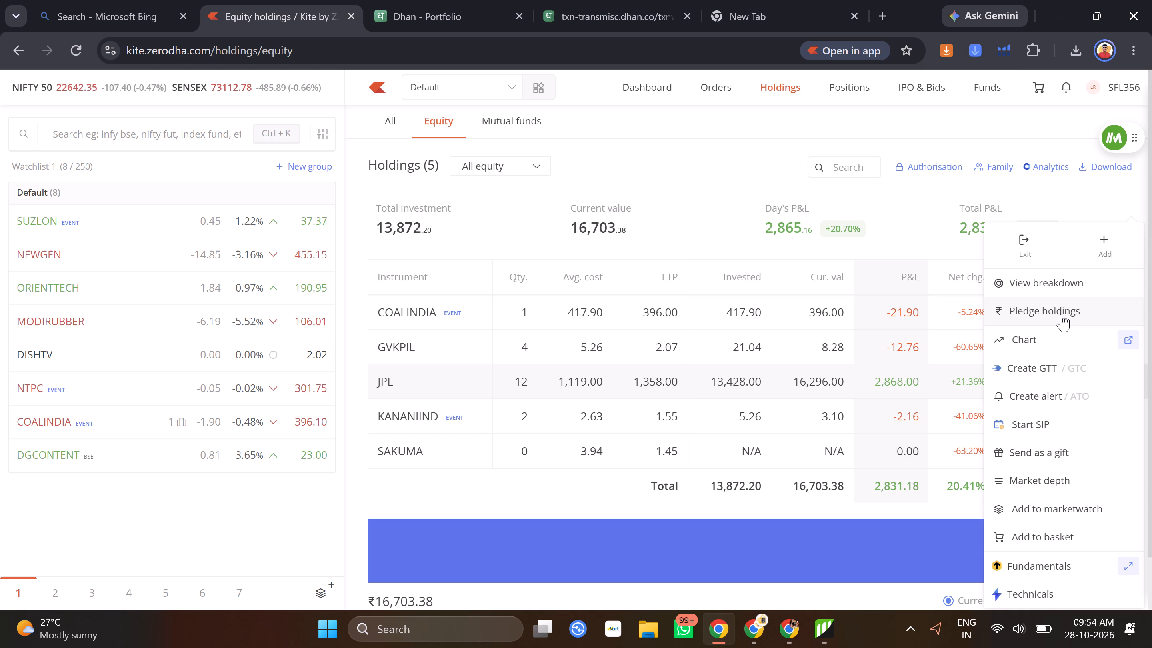
left_click(1074, 487)
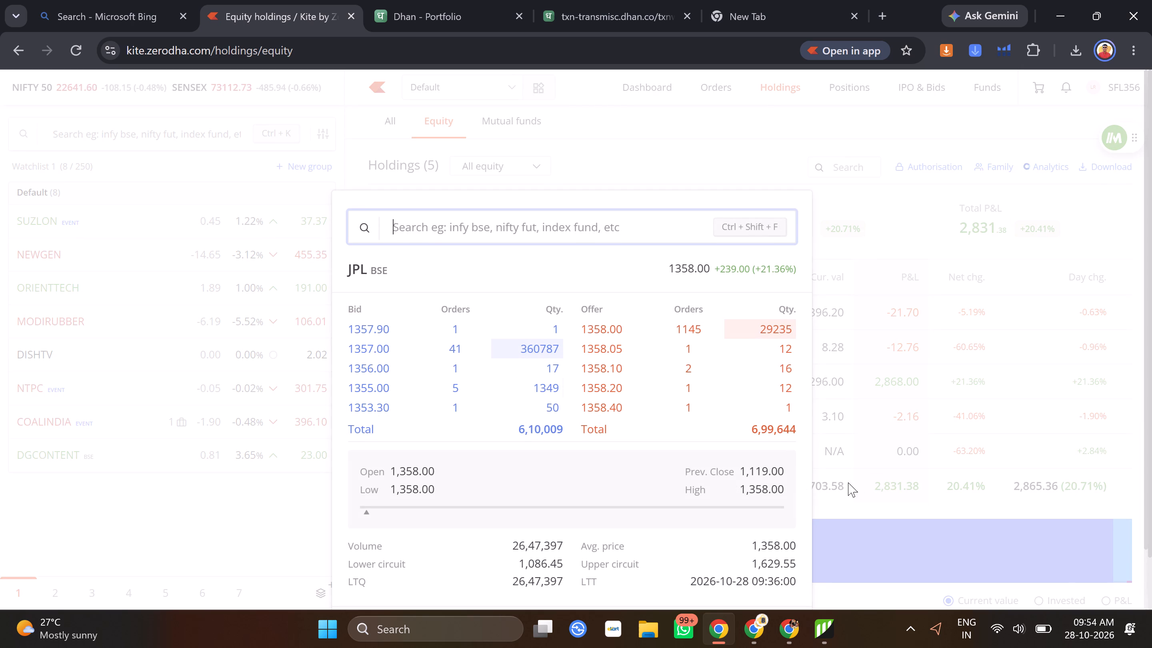
scroll(730, 444, "down", 1)
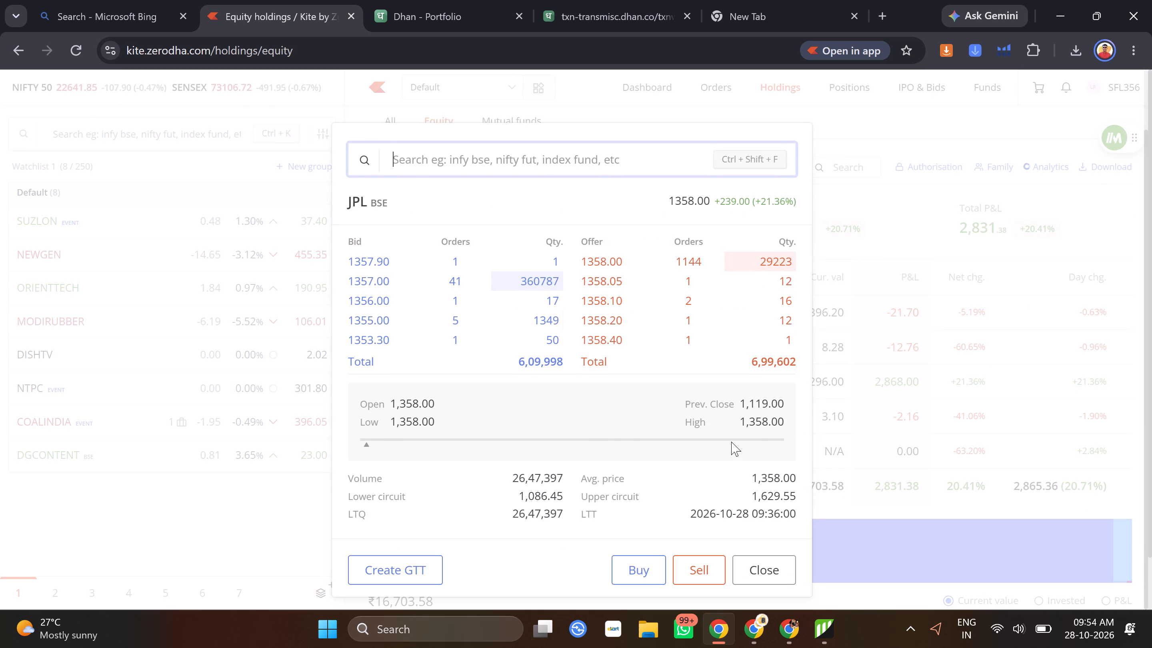
scroll(731, 442, "up", 1)
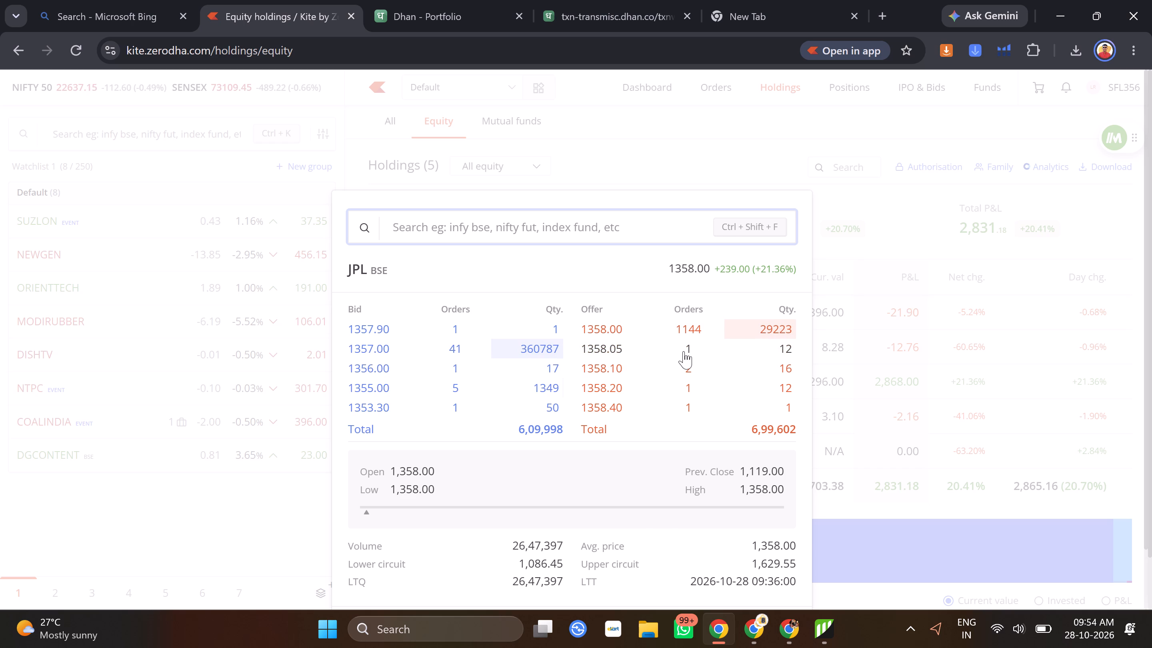
scroll(690, 352, "down", 2)
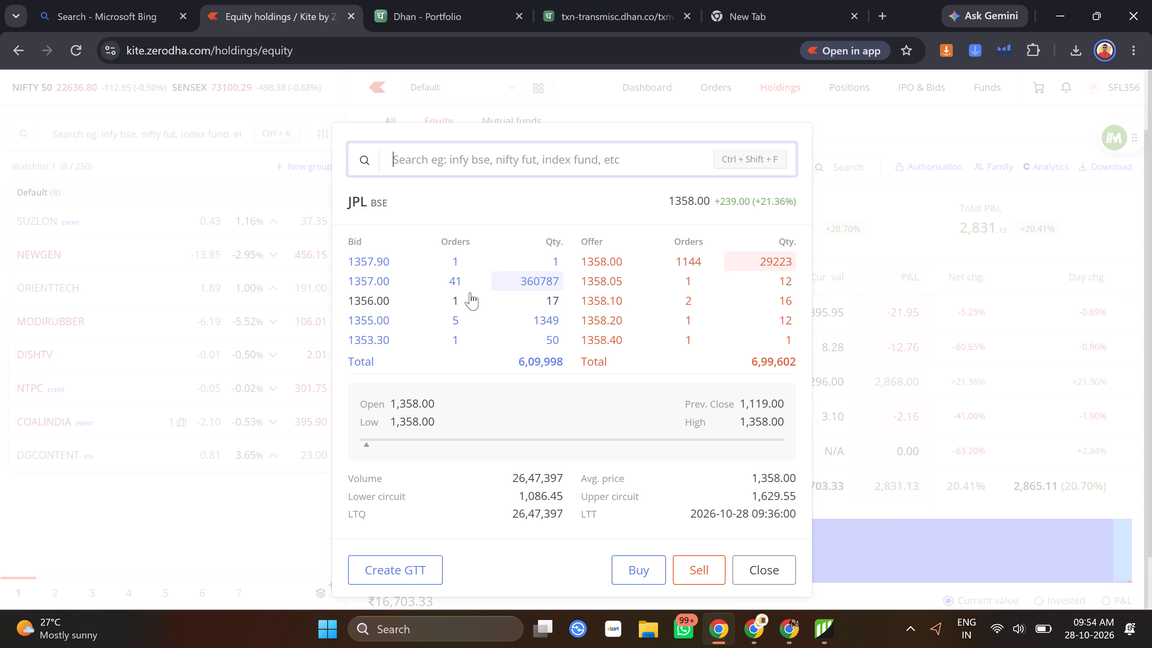
scroll(468, 308, "up", 1)
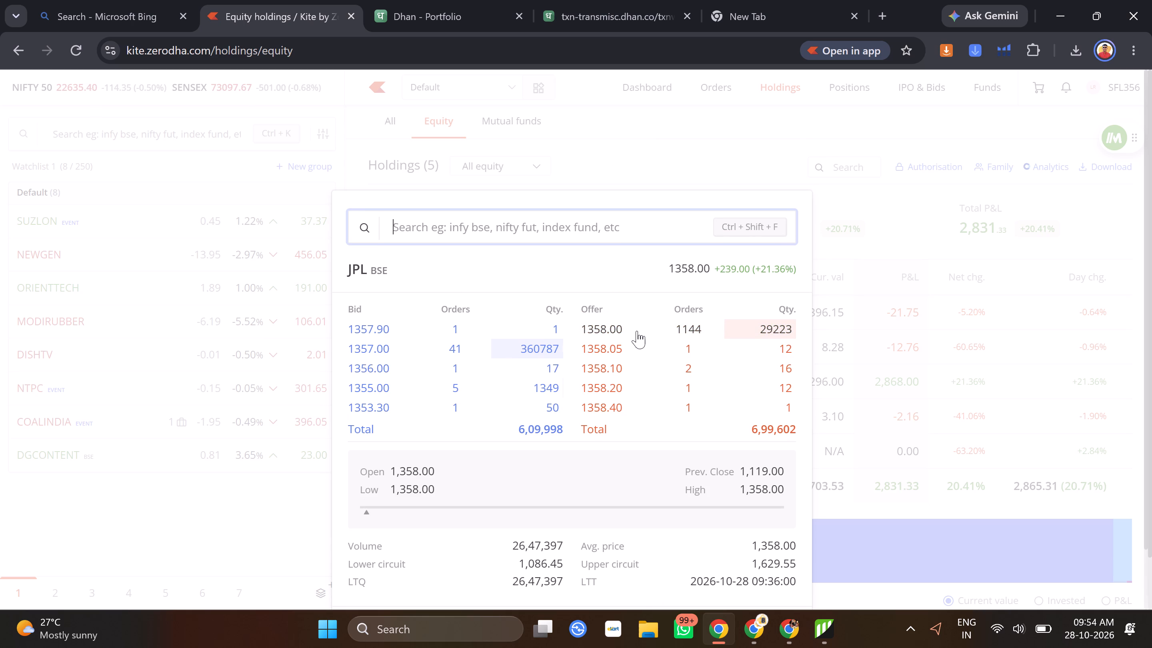
scroll(649, 382, "down", 1)
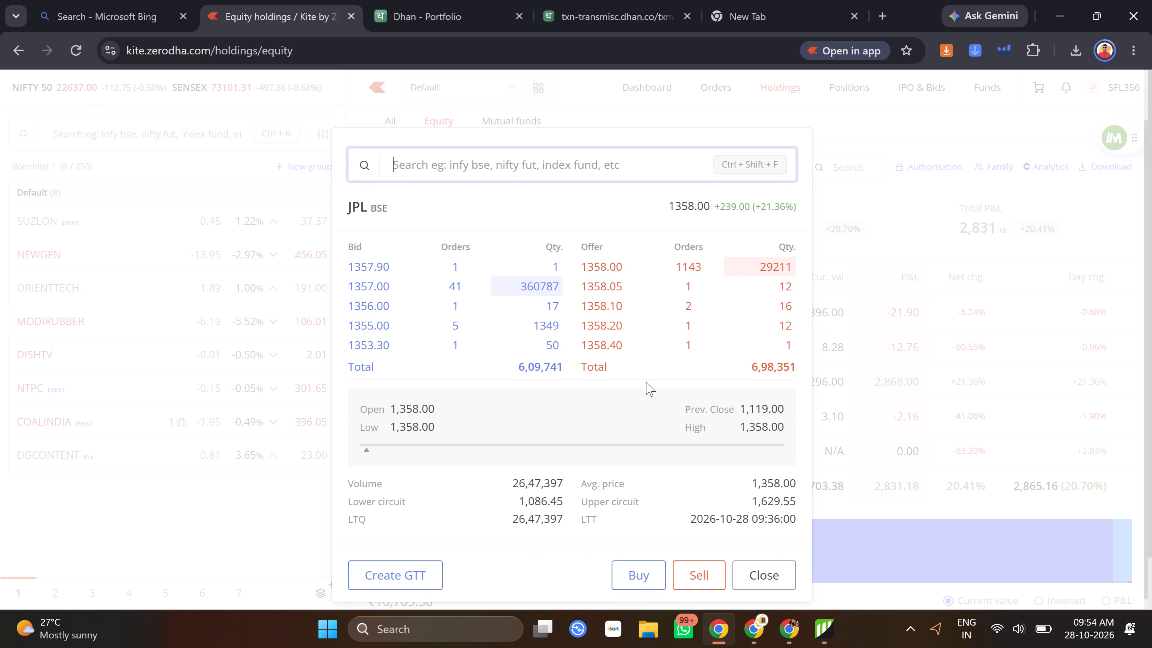
scroll(646, 382, "down", 1)
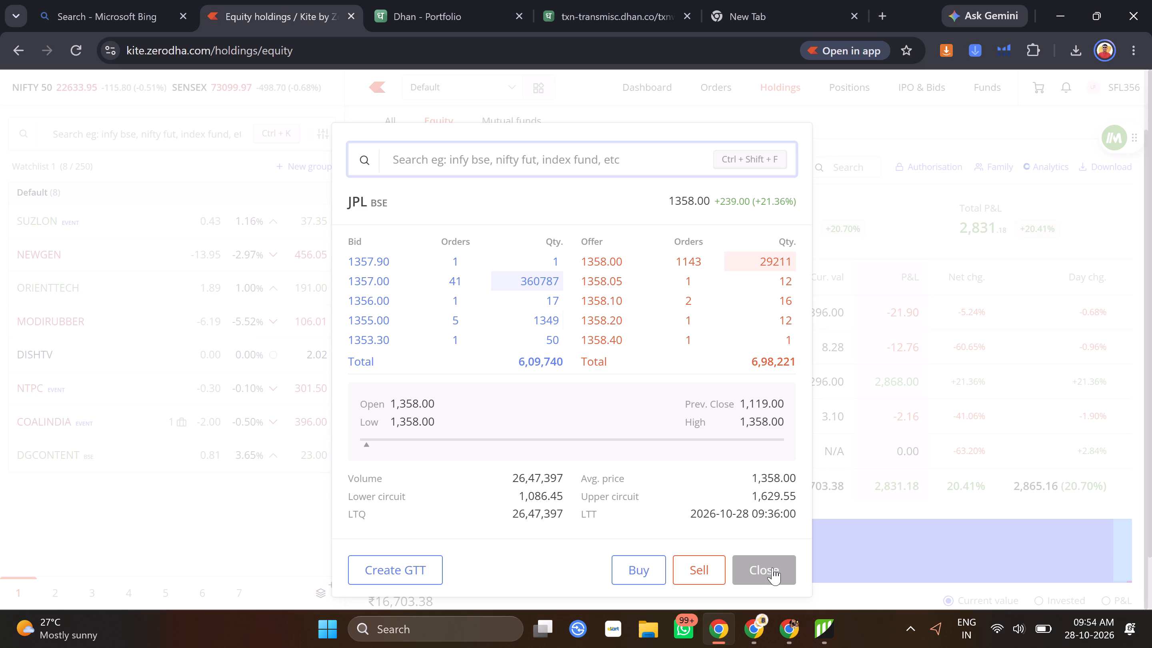
left_click(770, 566)
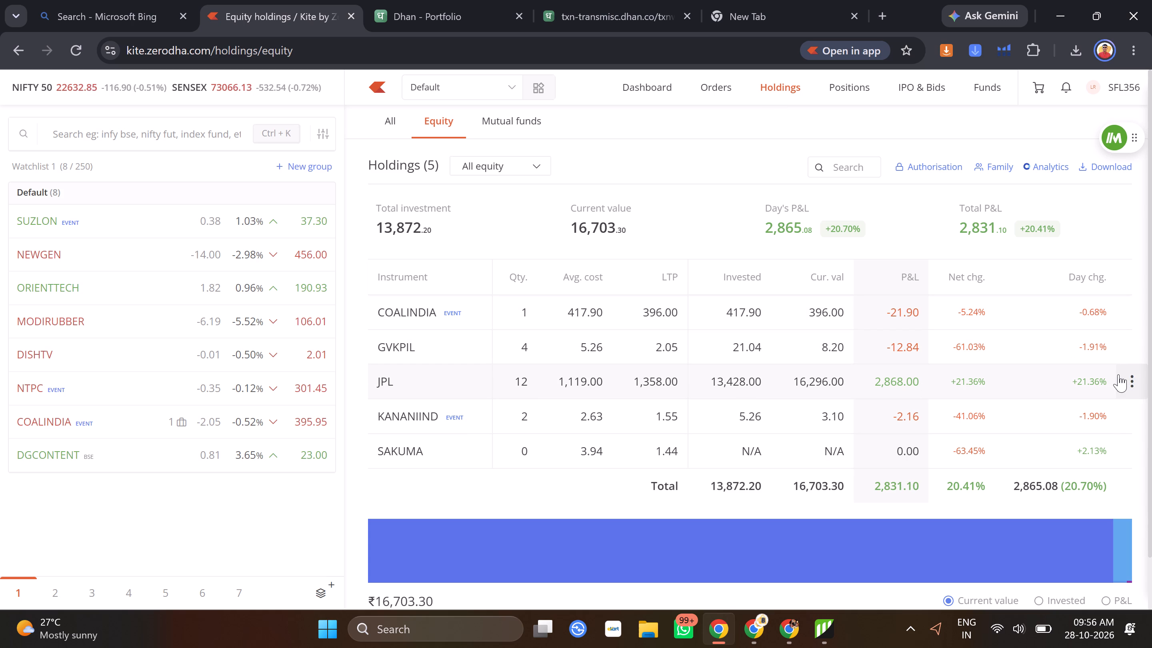
Check the JPL holding's market depth again for its current bids and offers, and close it.
right_click(1133, 375)
left_click(617, 378)
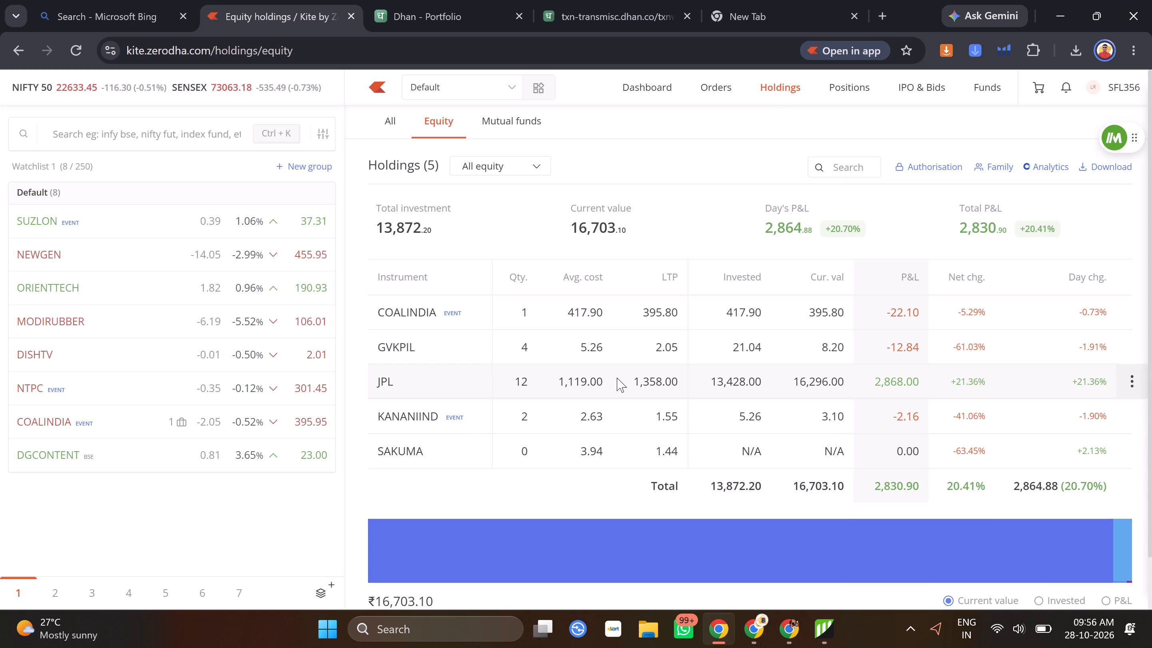
left_click(1135, 384)
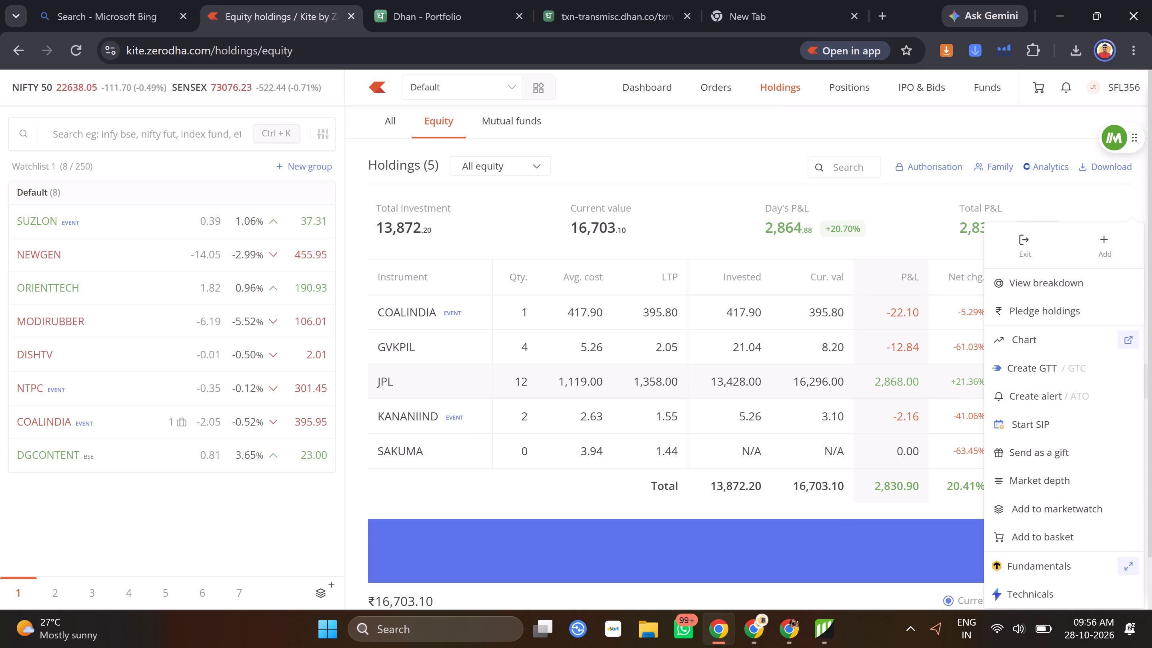
left_click(1010, 472)
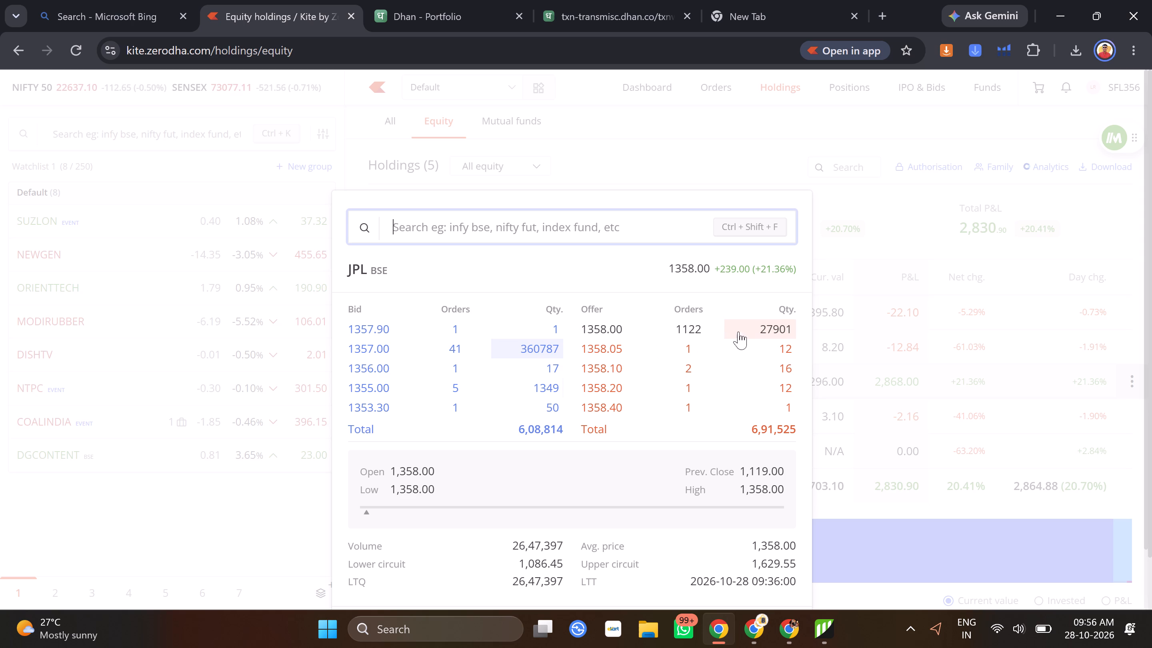
scroll(726, 384, "down", 4)
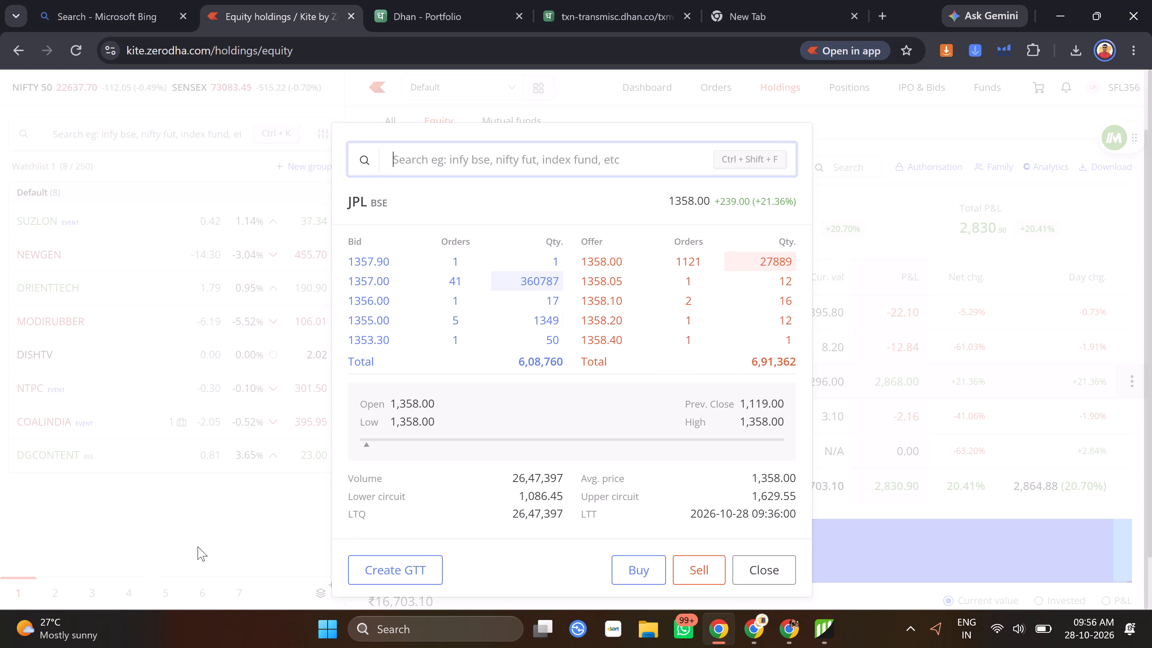
left_click(766, 567)
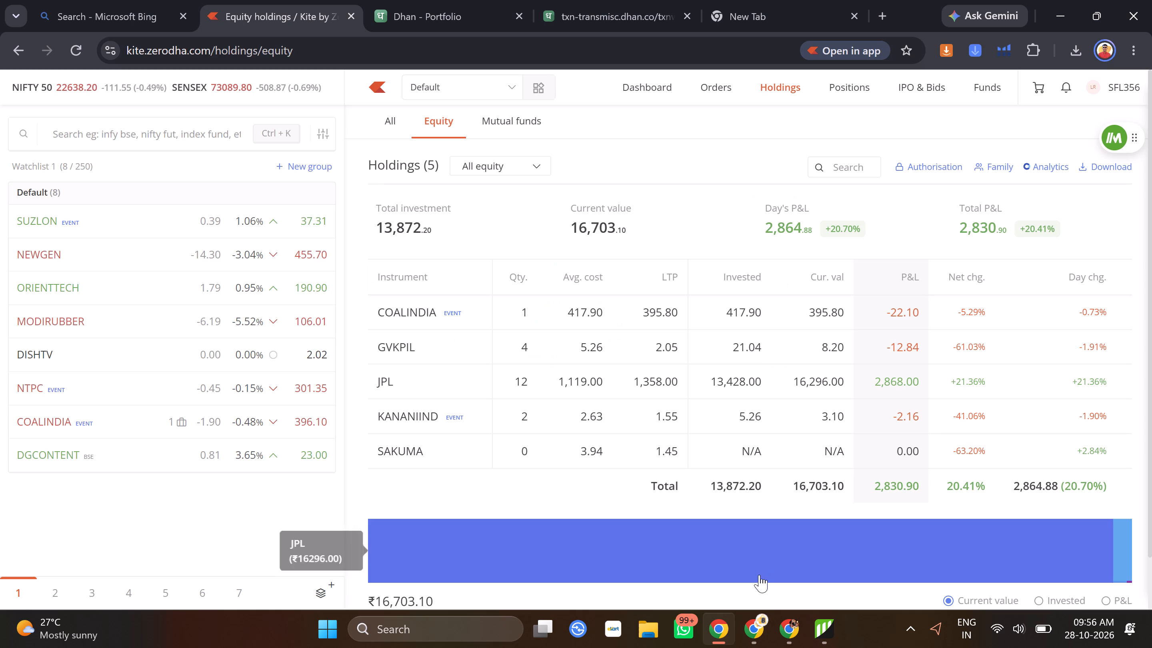
Switch to WhatsApp.
left_click(690, 636)
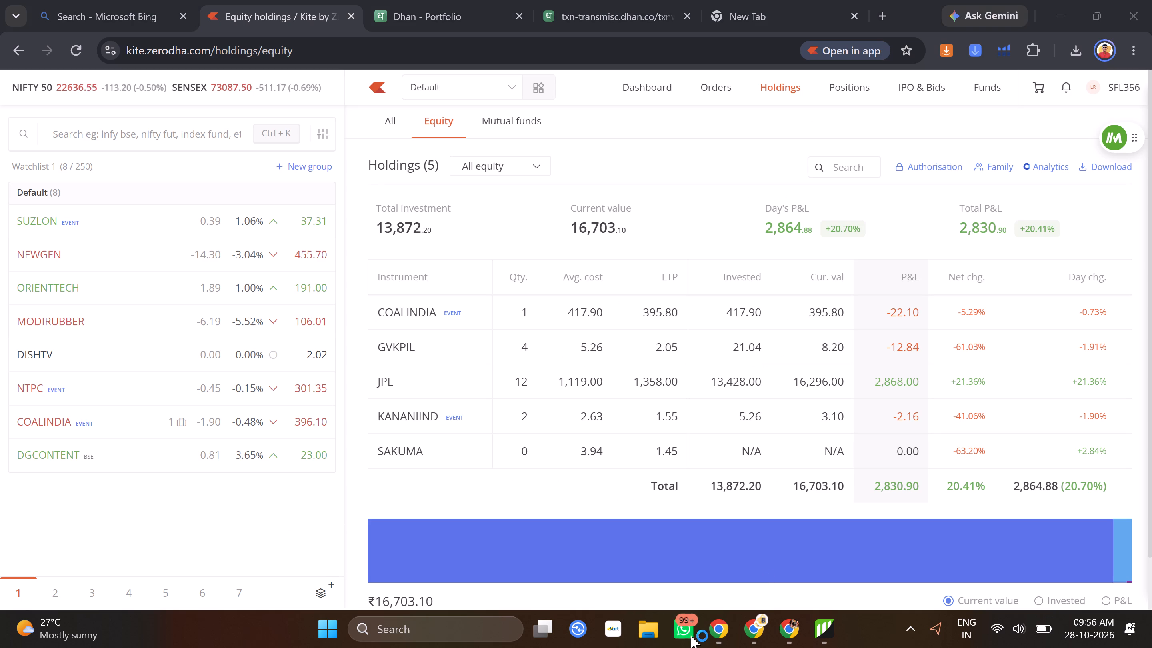
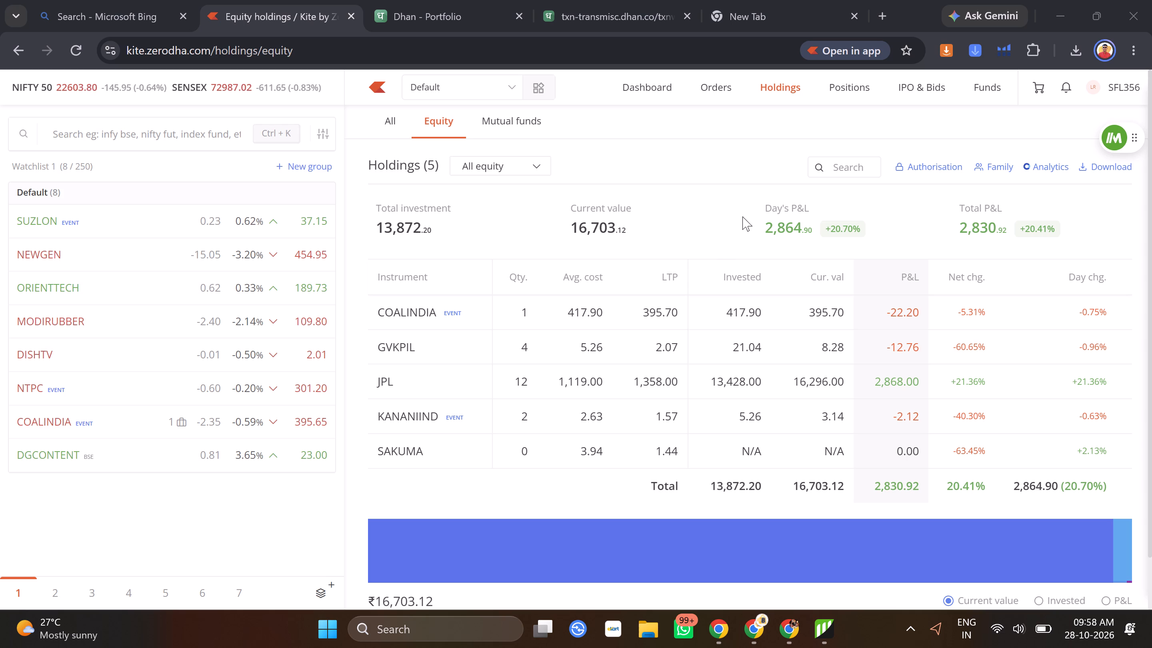
Review the Jio Platforms holding in the Dhan portfolio and today's Dhan orders, and return to the Kite equity holdings.
left_click(686, 164)
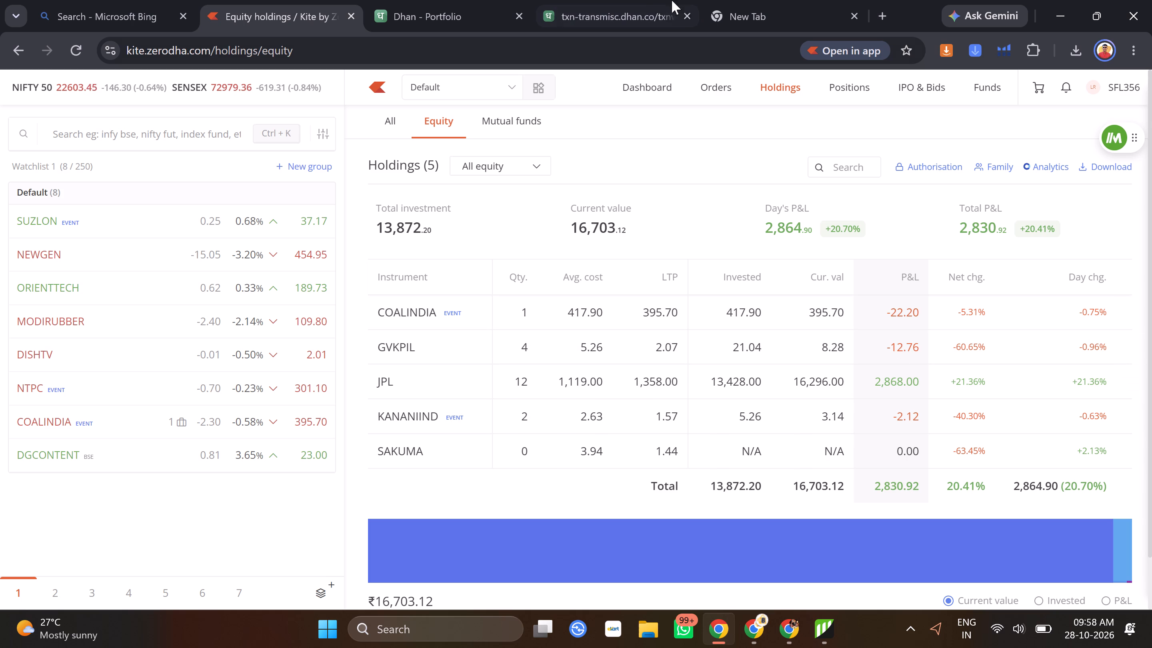
left_click(486, 0)
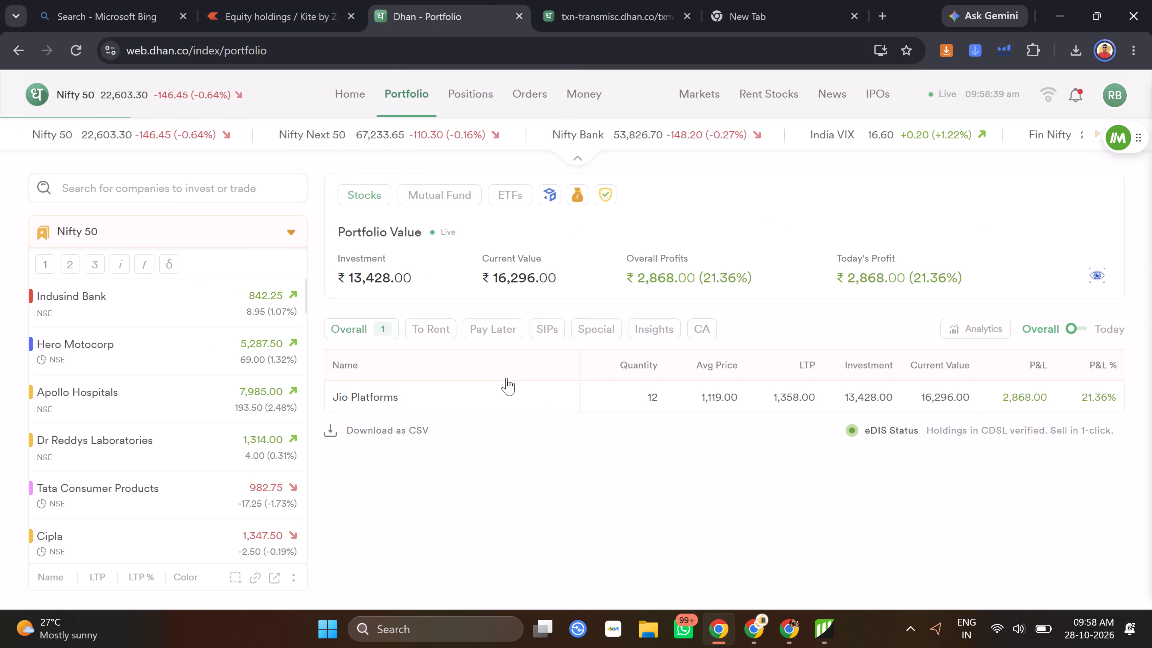
left_click(266, 0)
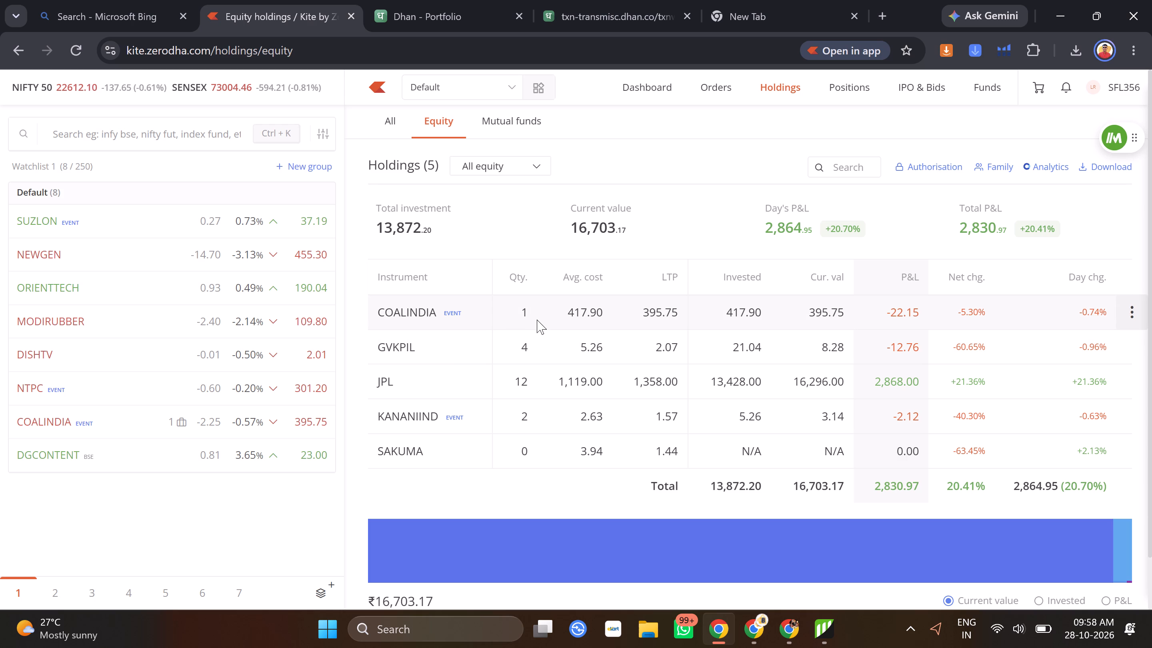
left_click(445, 7)
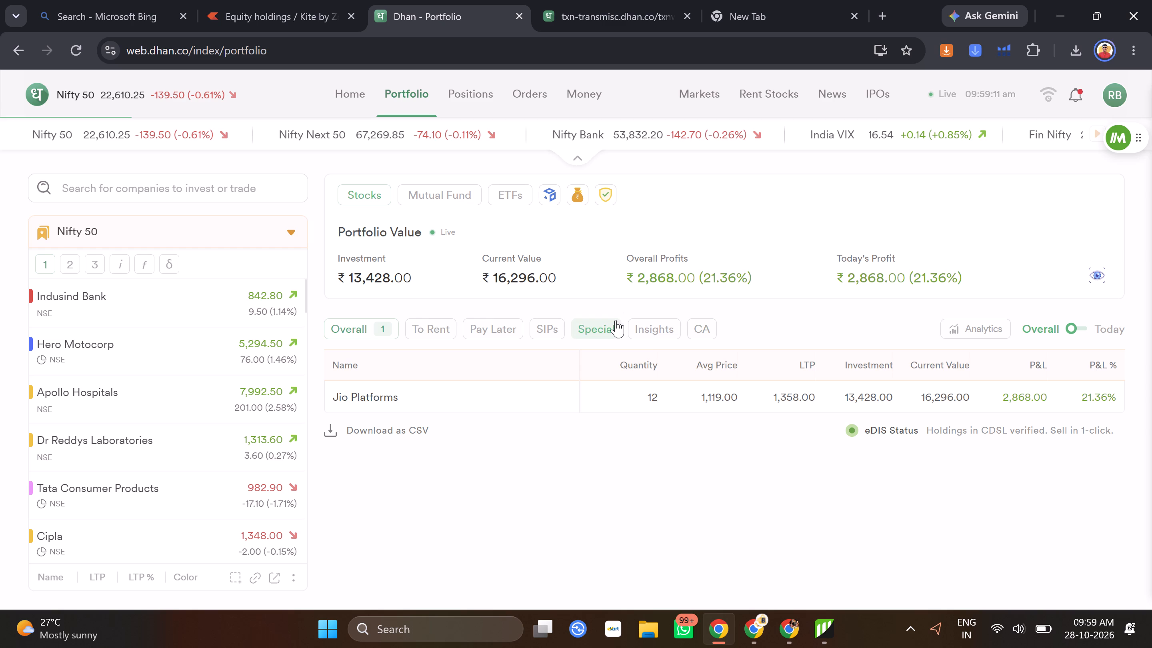
left_click(515, 92)
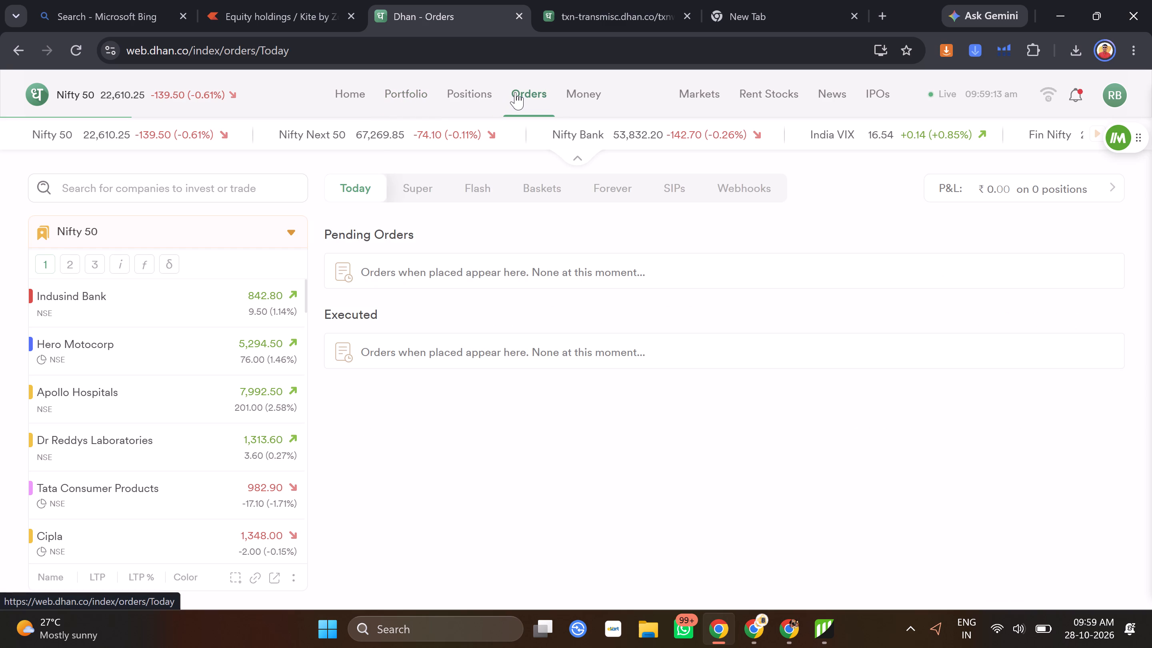
left_click(428, 97)
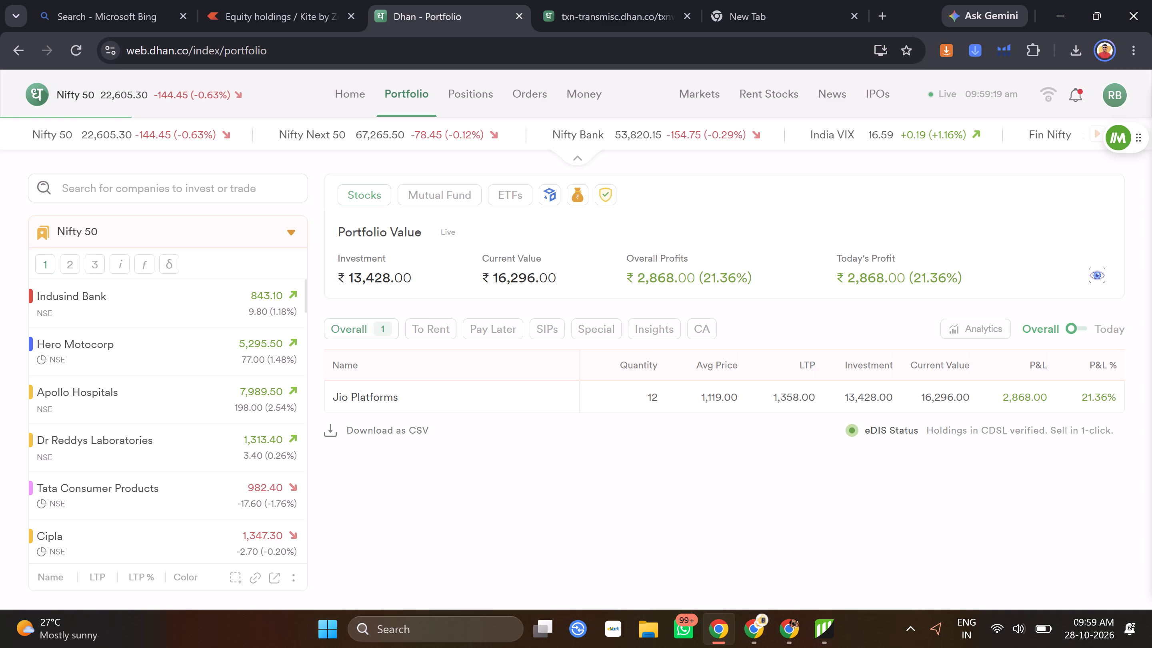
left_click(279, 0)
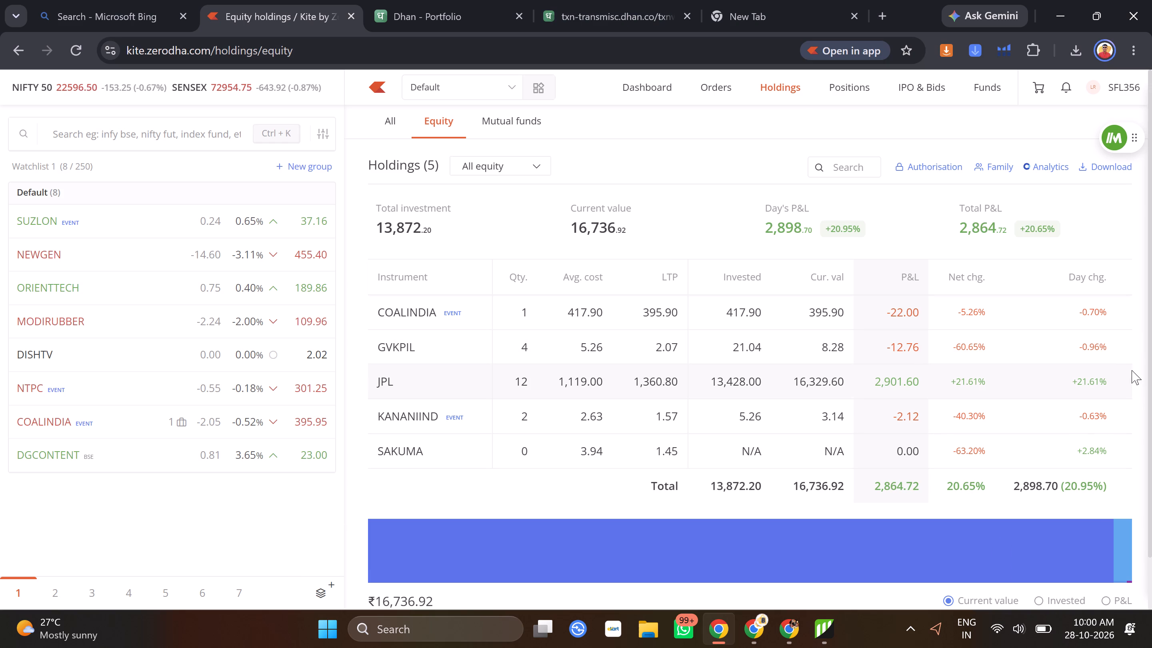
Exit the JPL holding in the current Kite account by placing a sell order for all 12 shares.
left_click(1130, 385)
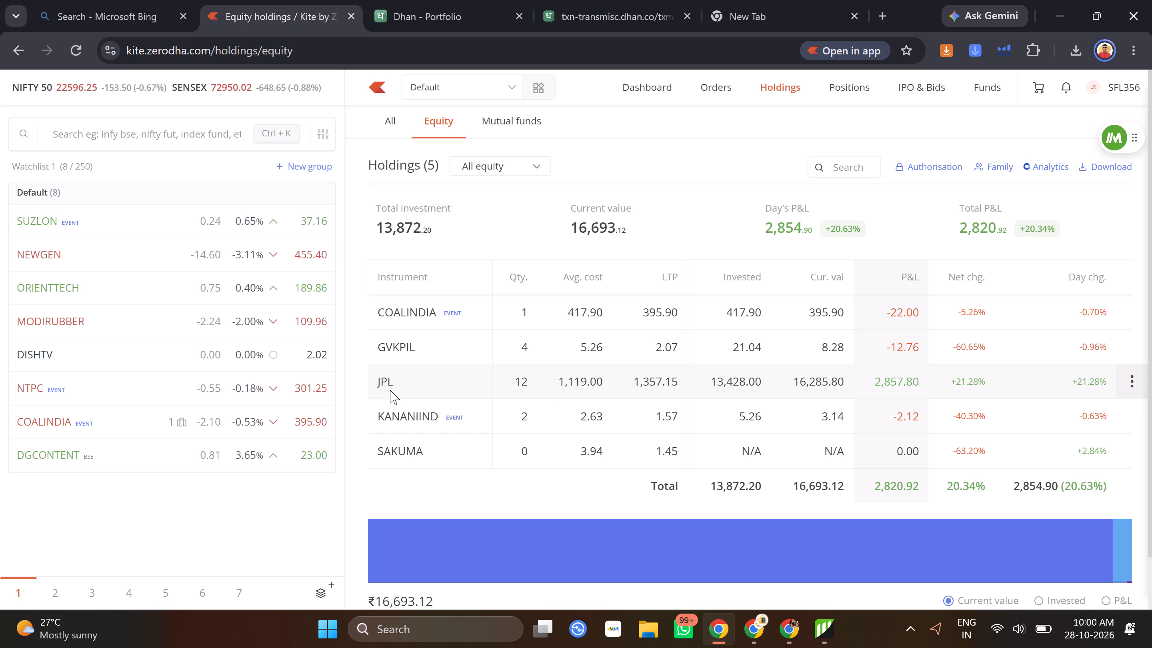
left_click(1133, 379)
left_click(1030, 247)
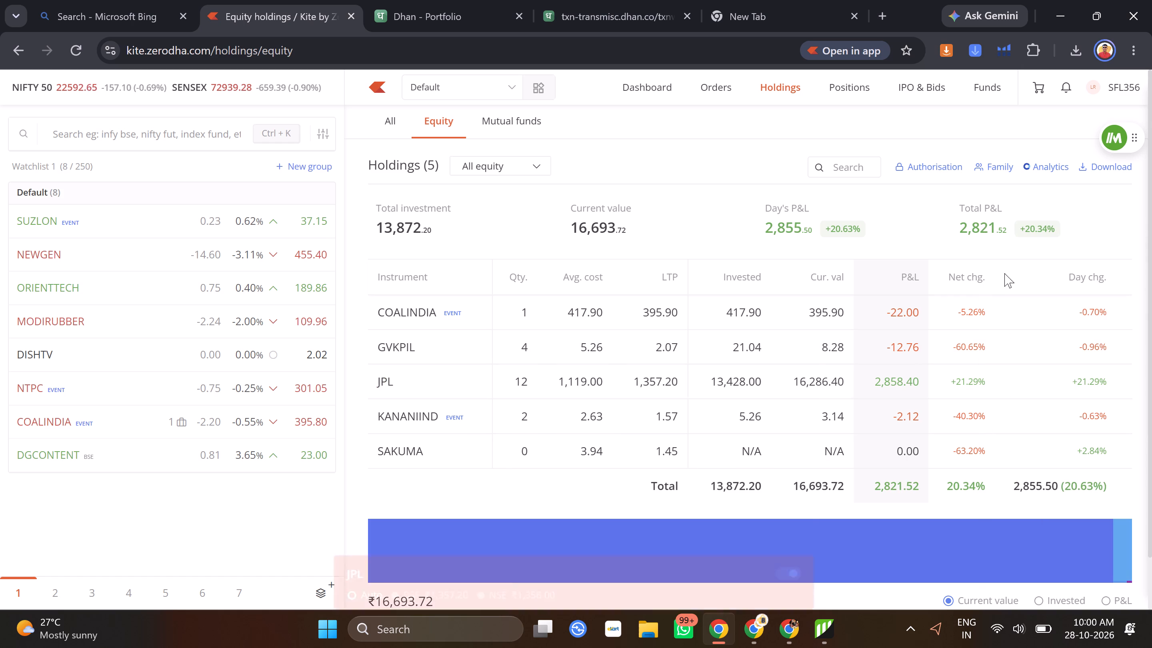
left_click(704, 583)
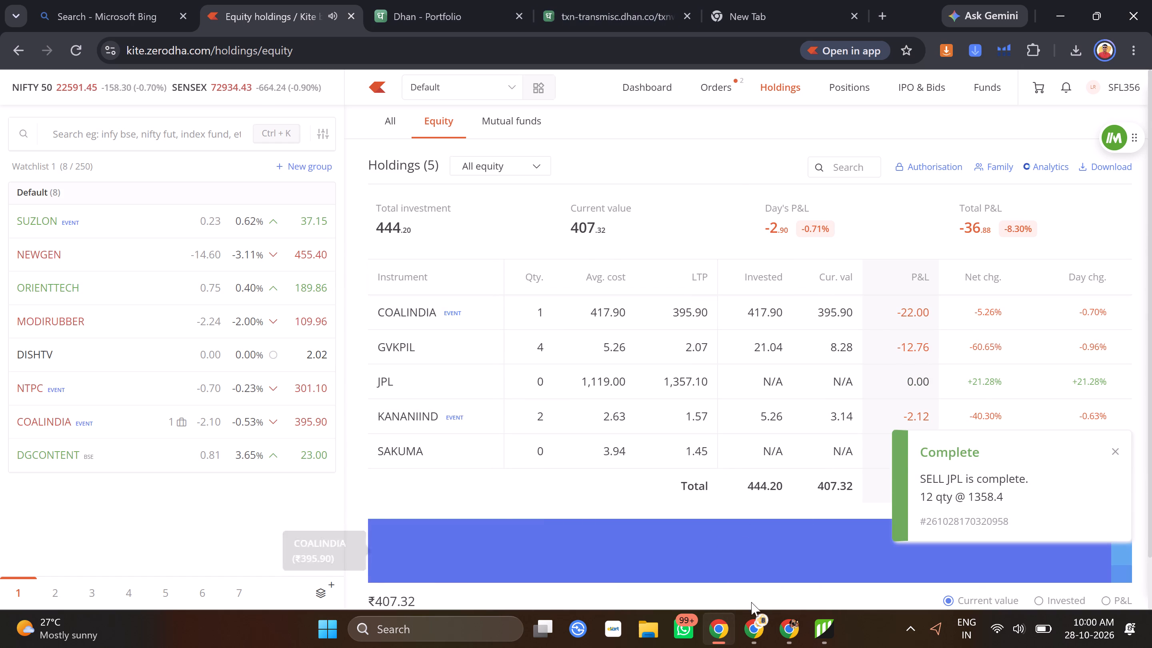
Switch to the second Kite account's browser window and place a sell order for all 12 JPL shares.
left_click(765, 628)
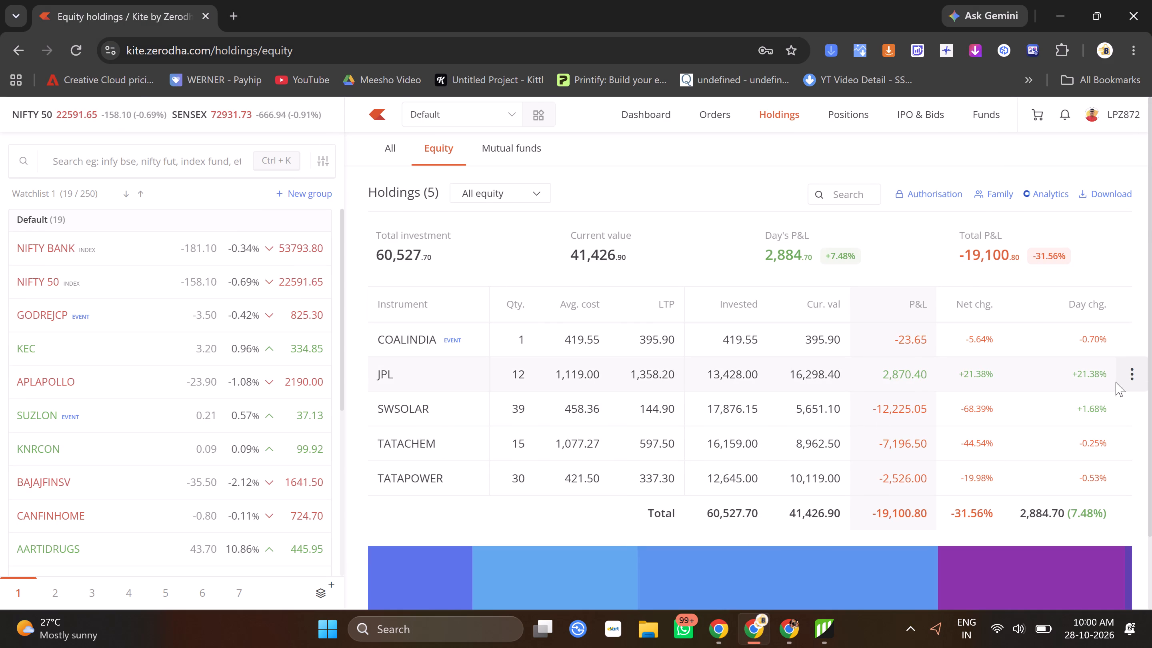
left_click(1130, 374)
left_click(1017, 240)
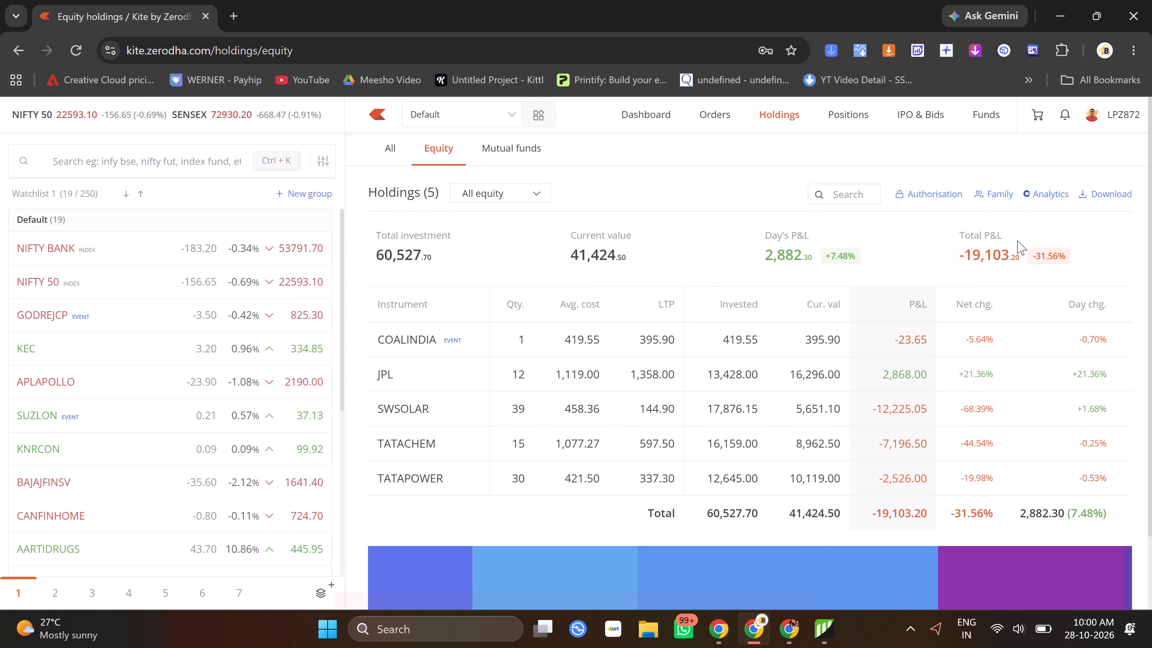
left_click(704, 581)
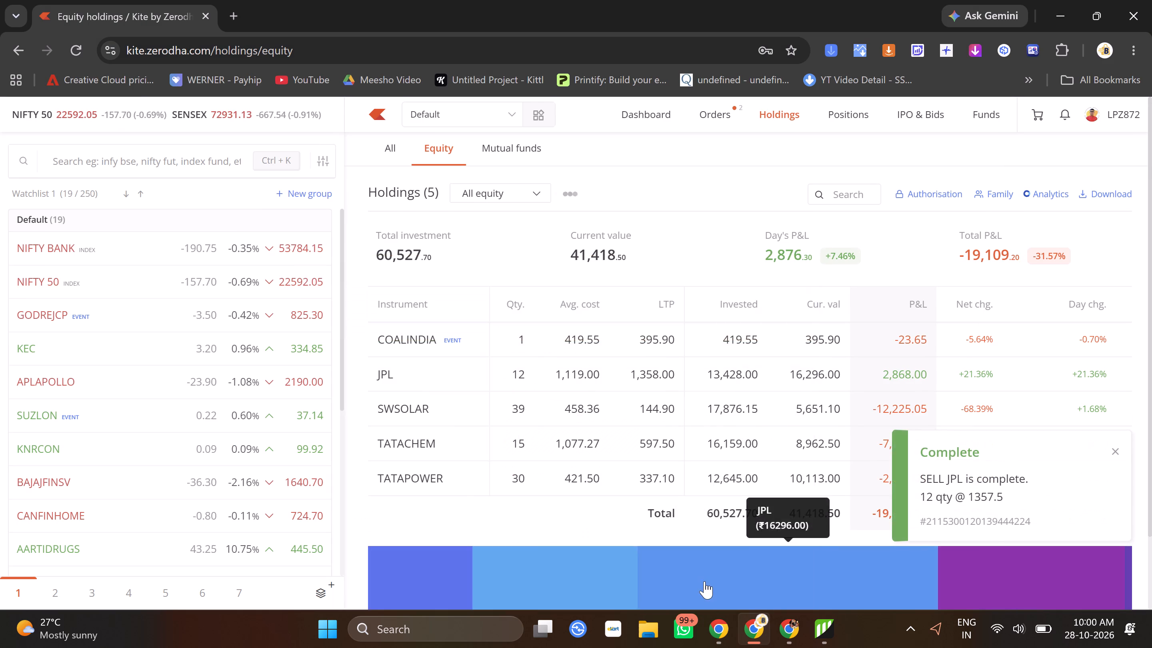
Switch to the third Kite account's browser window and exit all 12 JPL shares with a regular longterm market order.
left_click(786, 637)
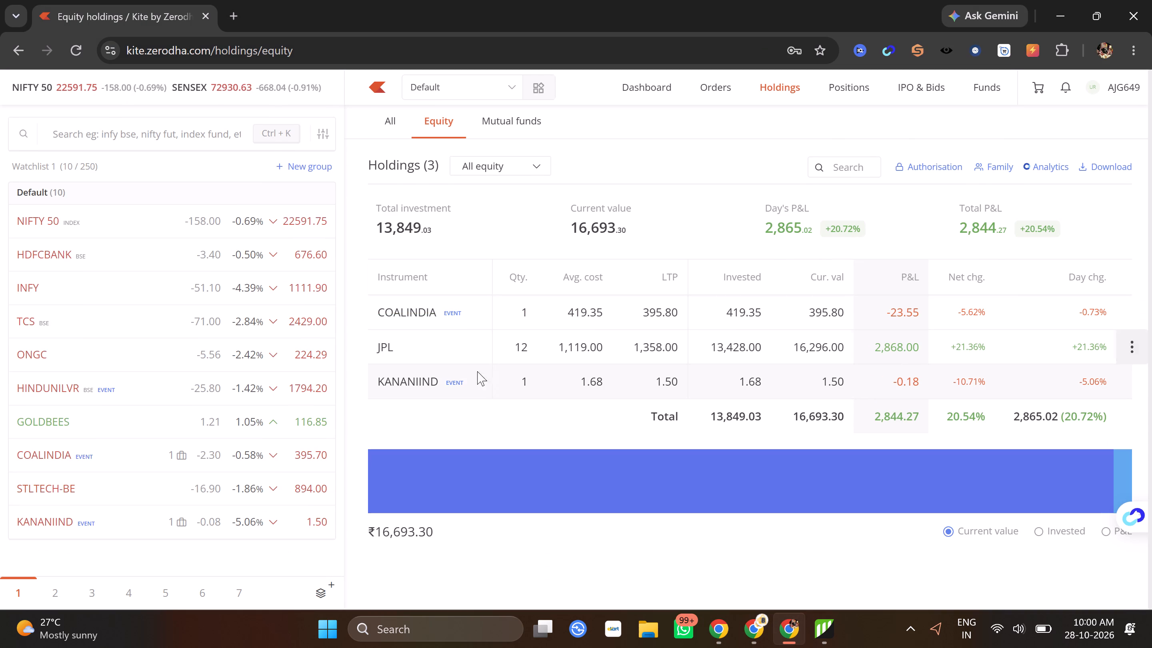
left_click(1137, 344)
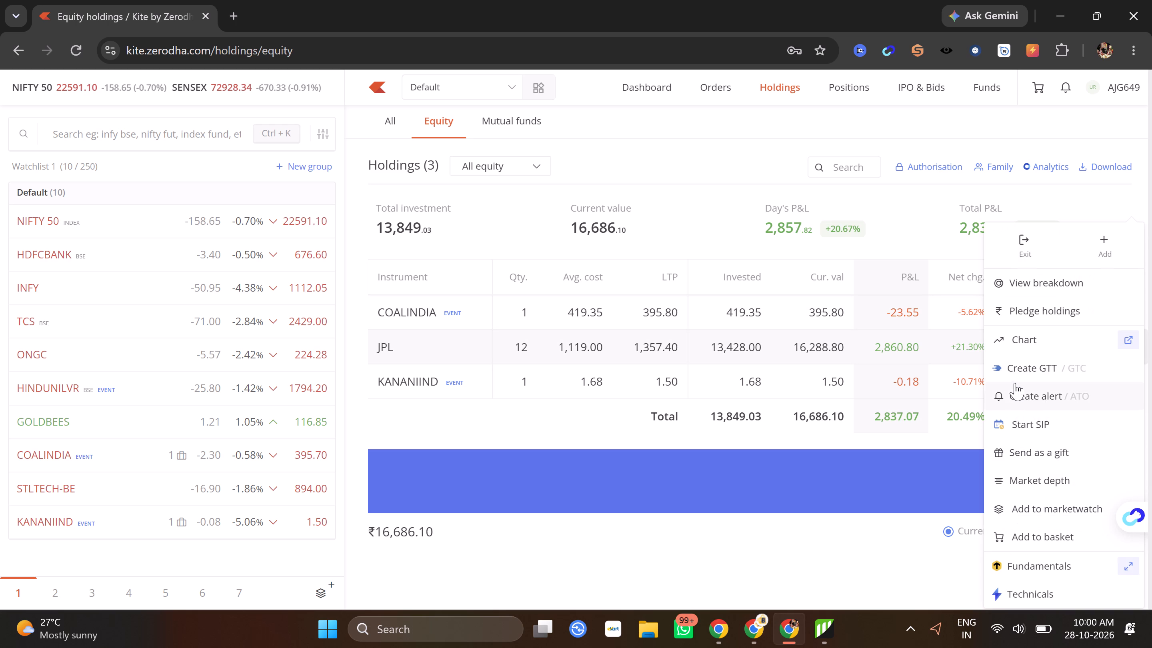
left_click(1022, 242)
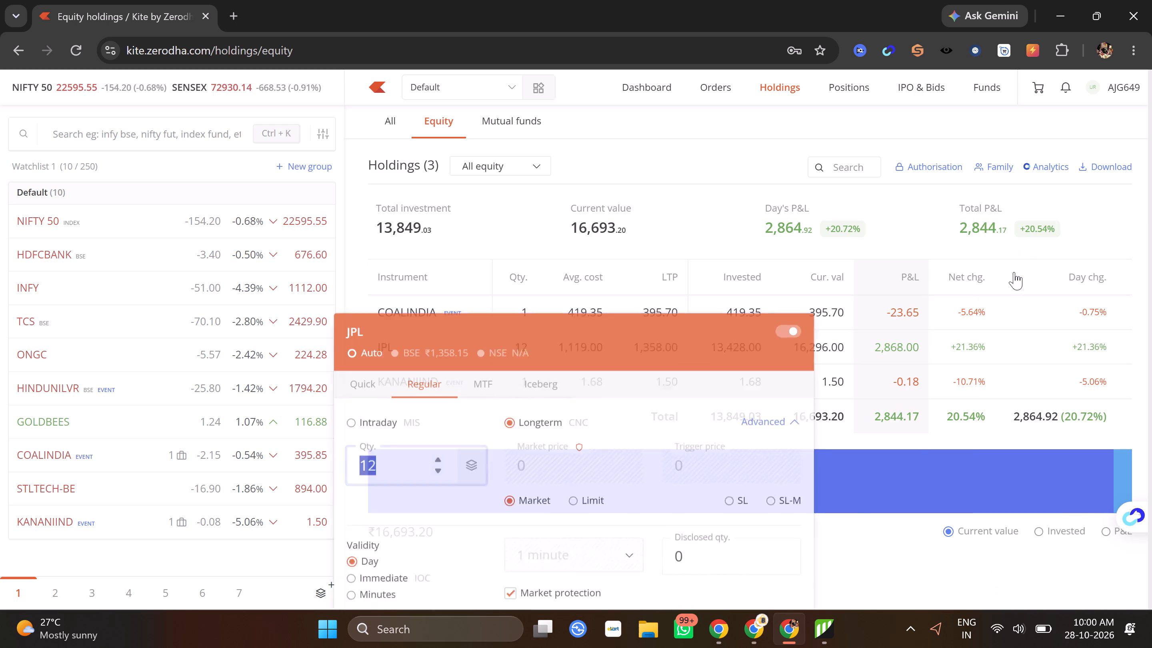
left_click(688, 577)
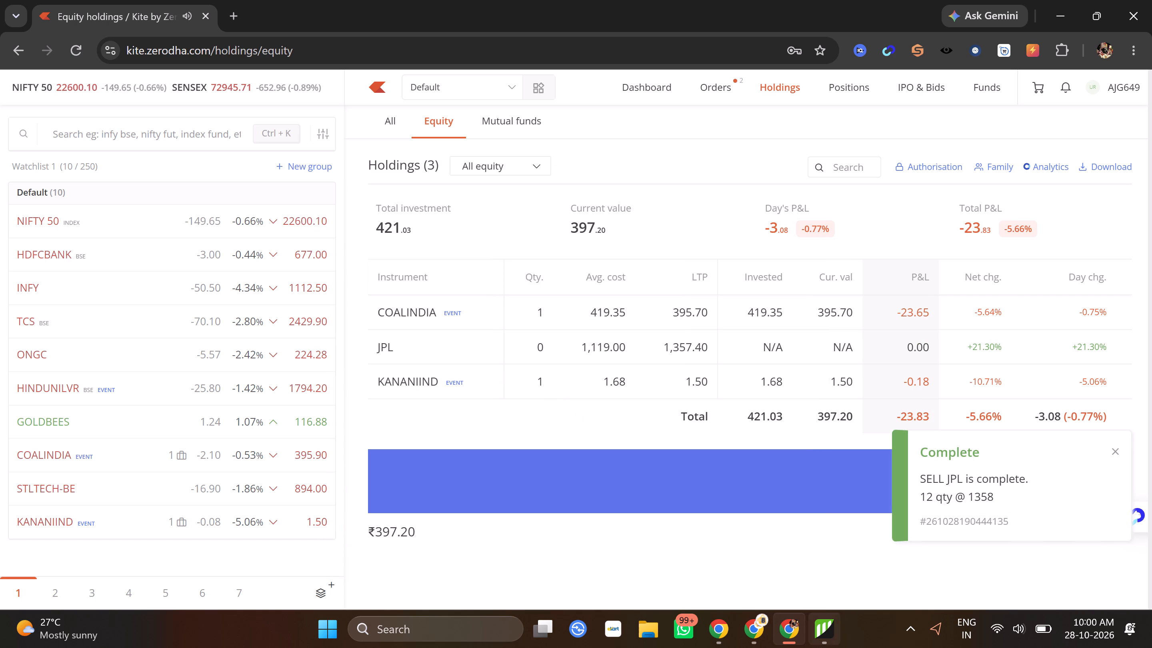
Switch to the Dhan portfolio and place an Investing limit sell order for 12 Jio Platforms shares at 1358.
left_click(714, 642)
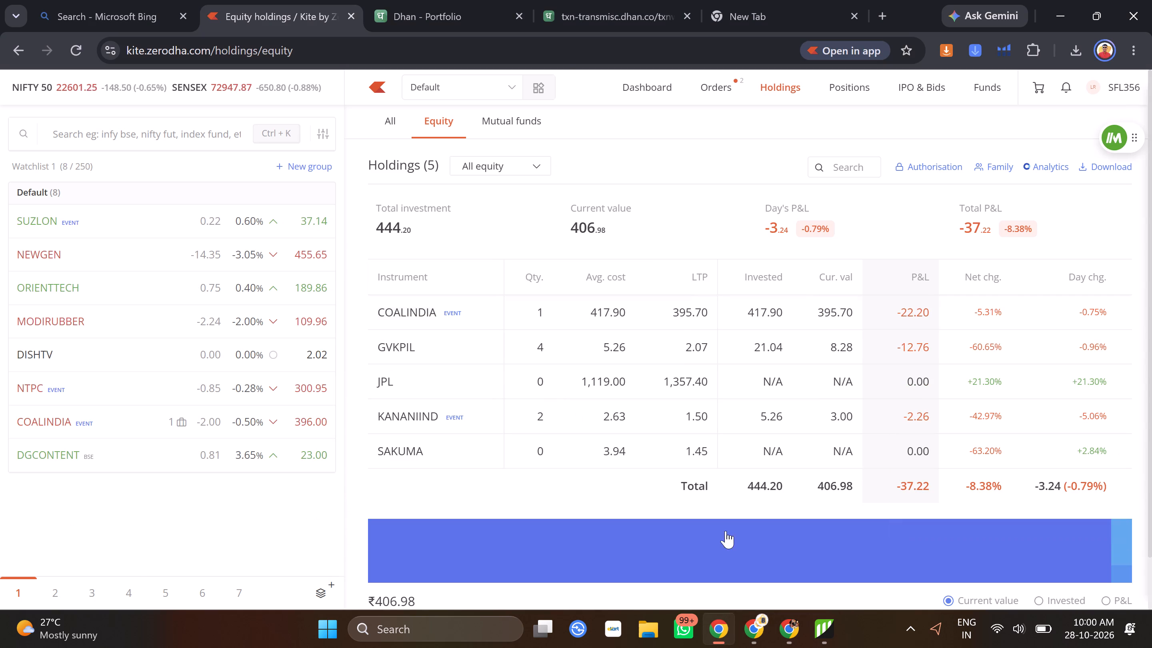
left_click(501, 0)
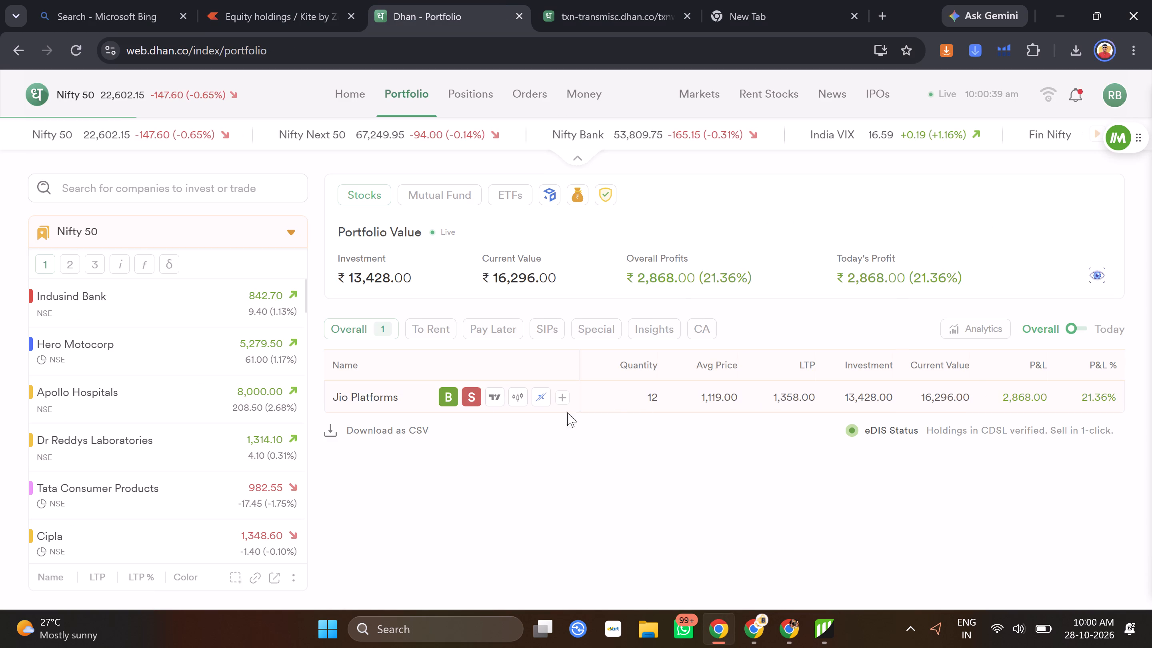
left_click(470, 397)
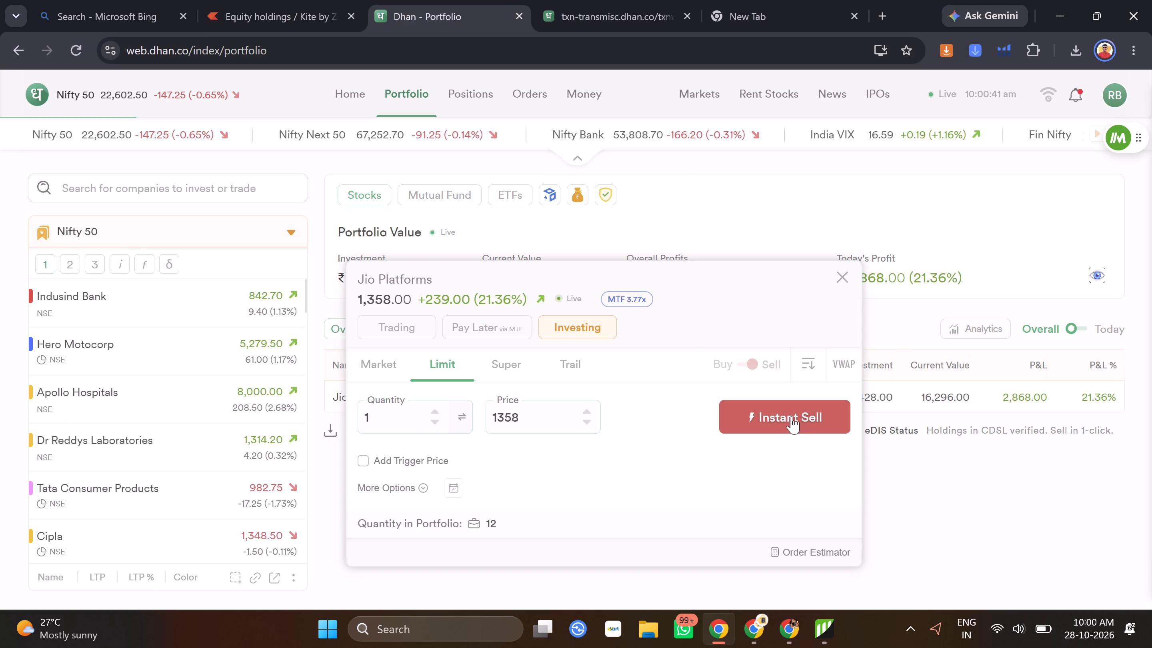
triple_click(432, 410)
triple_click(432, 410)
triple_click(432, 410)
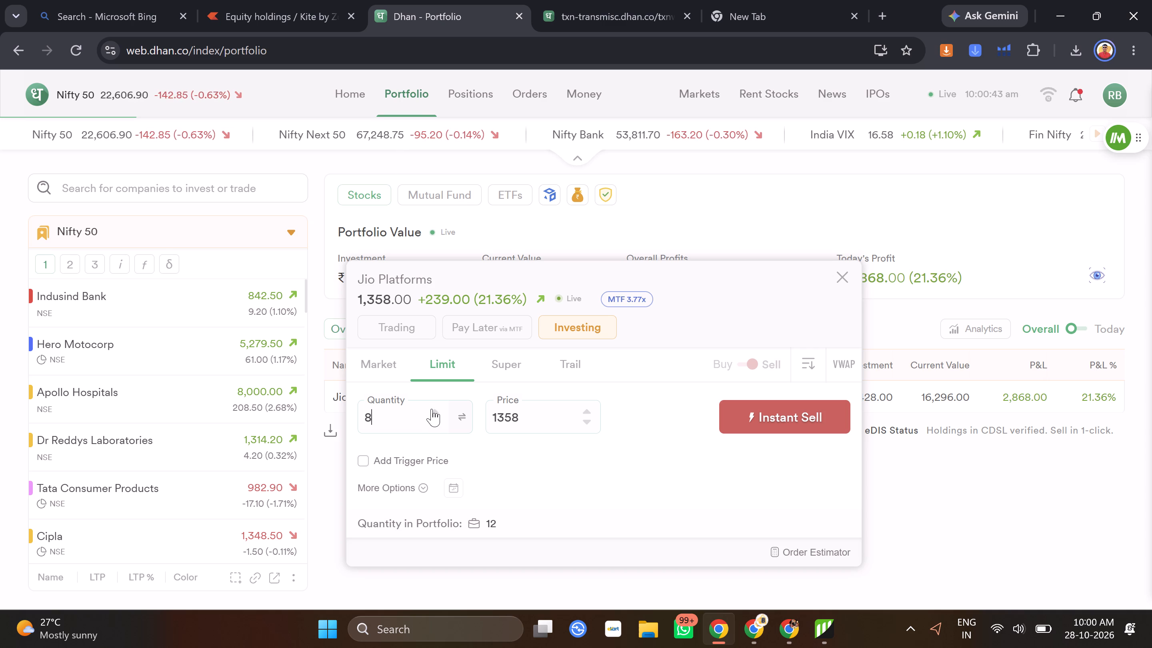
double_click(432, 409)
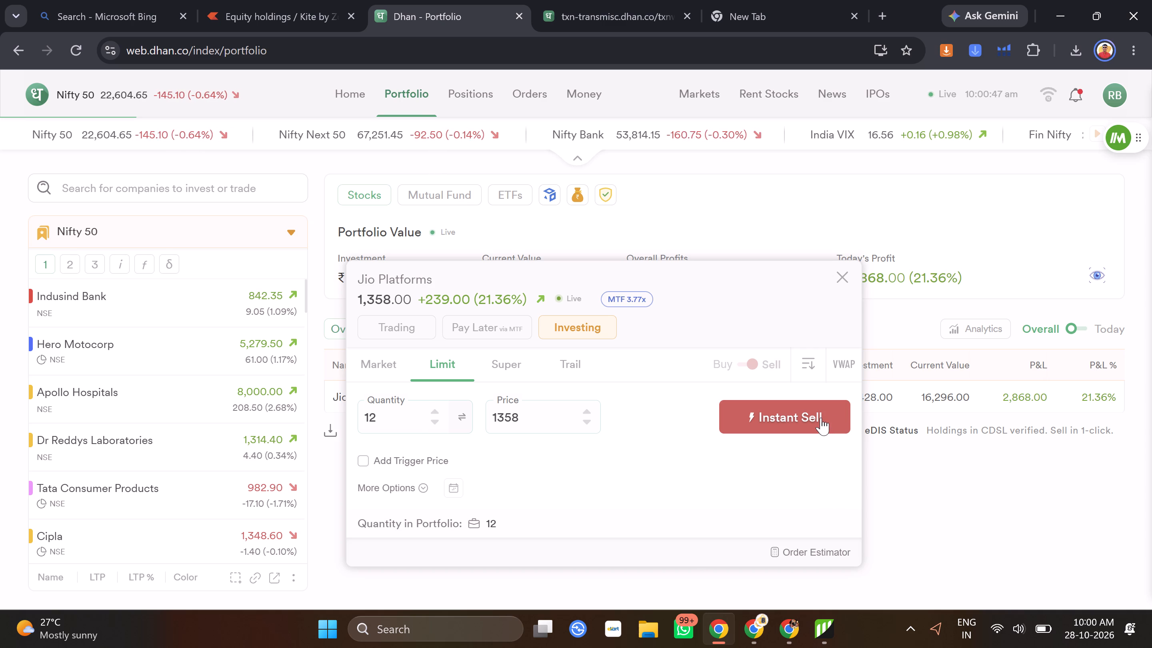
left_click(821, 418)
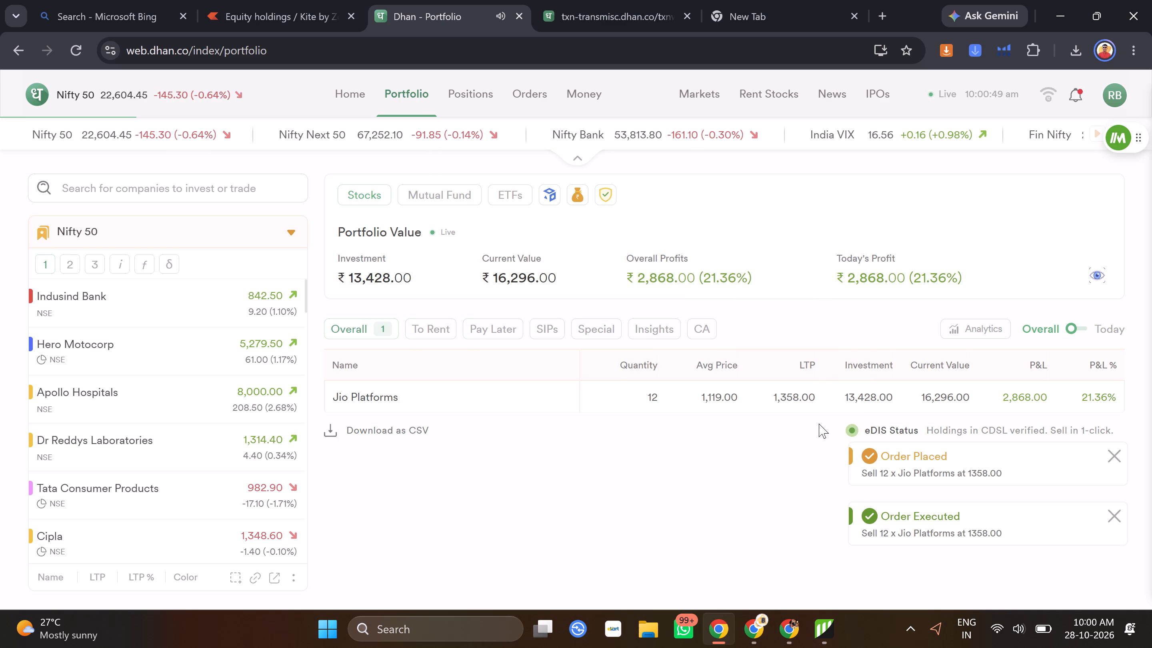
Check today's Dhan orders filtered to the successful ones, and compare them with the first Kite account's equity holdings.
left_click(524, 88)
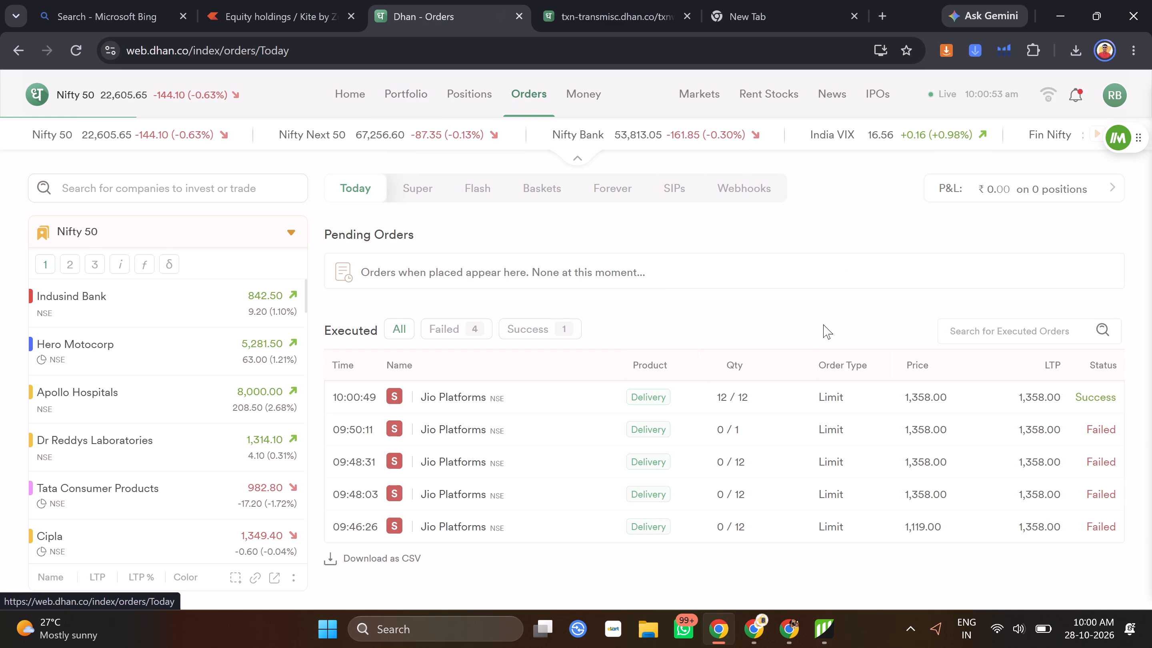
left_click(559, 324)
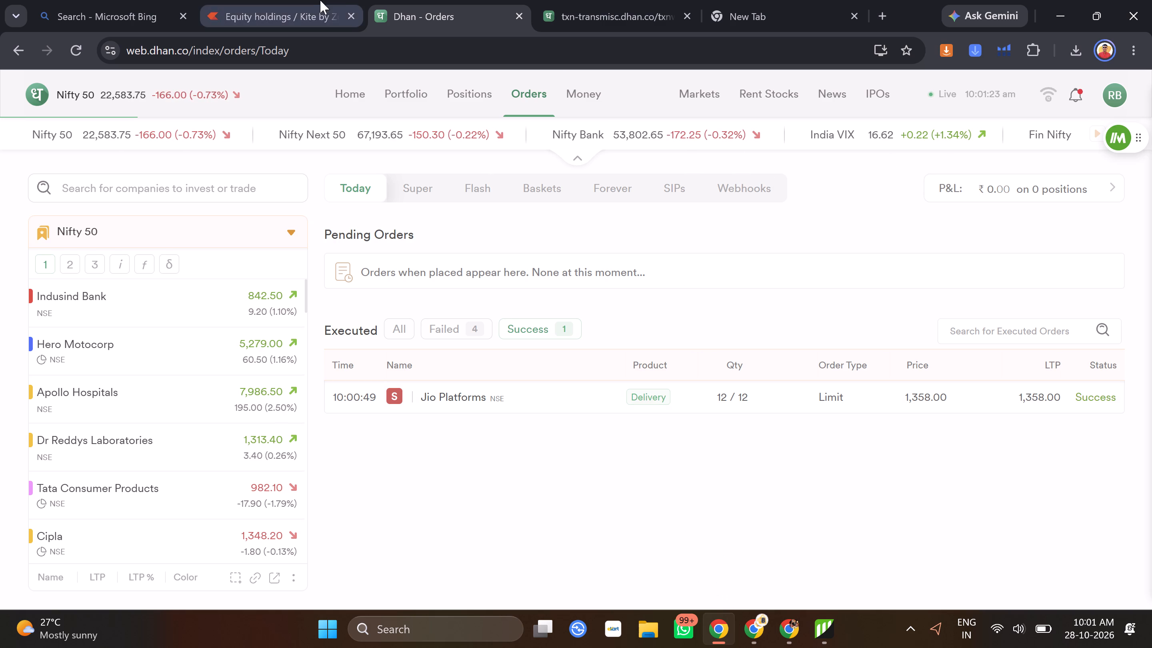
left_click(256, 0)
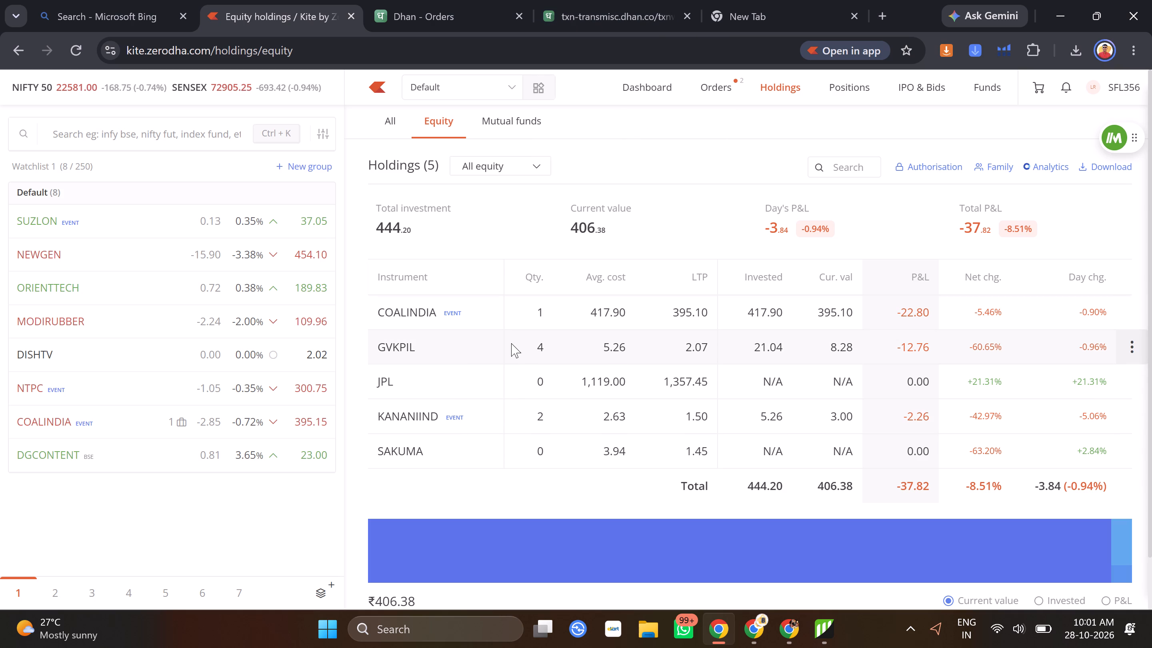
left_click(605, 6)
left_click(452, 0)
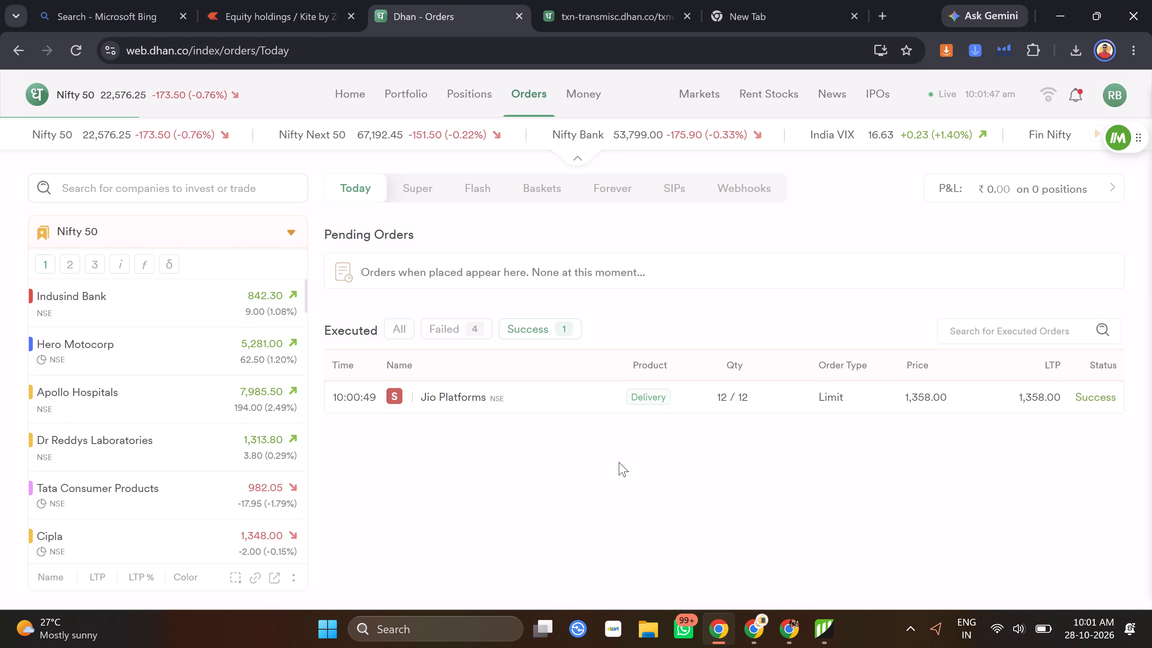
left_click(277, 0)
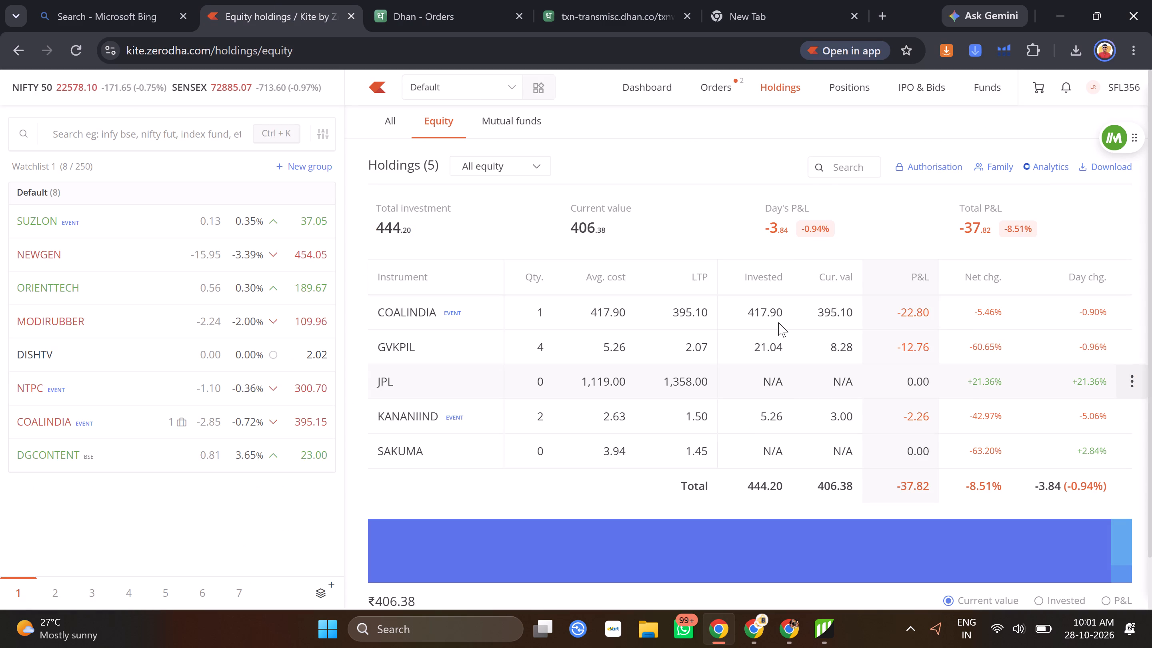
Examine the first Kite account's positions and executed orders for the JPL sale, glancing back at the Dhan orders.
left_click(861, 81)
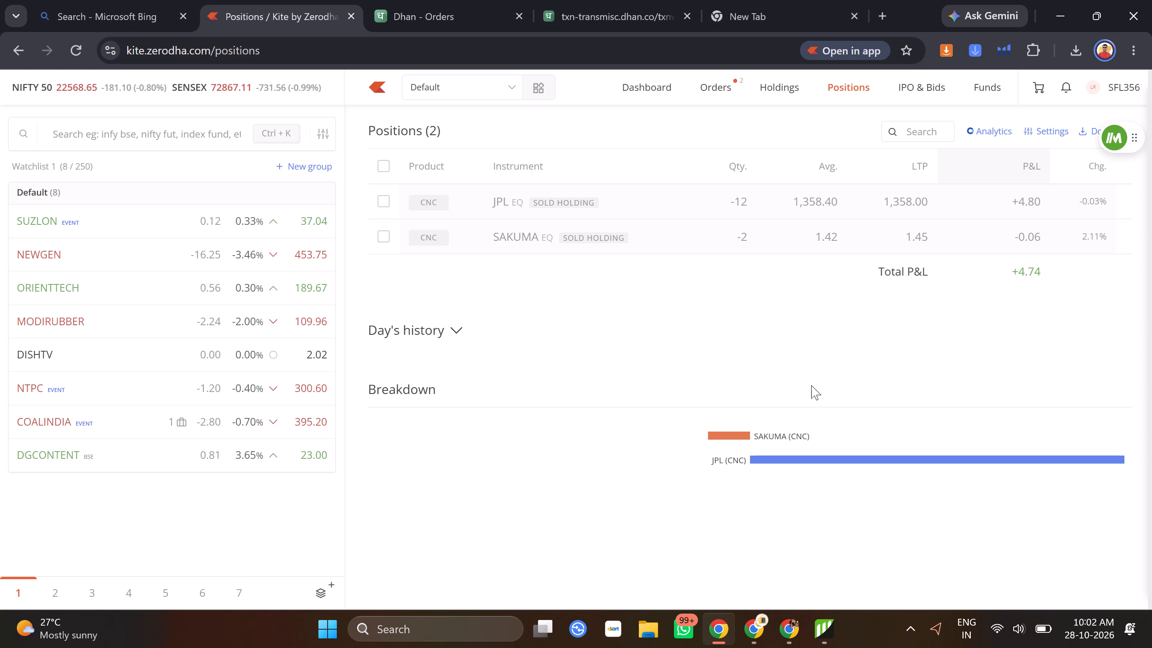
scroll(787, 351, "up", 1)
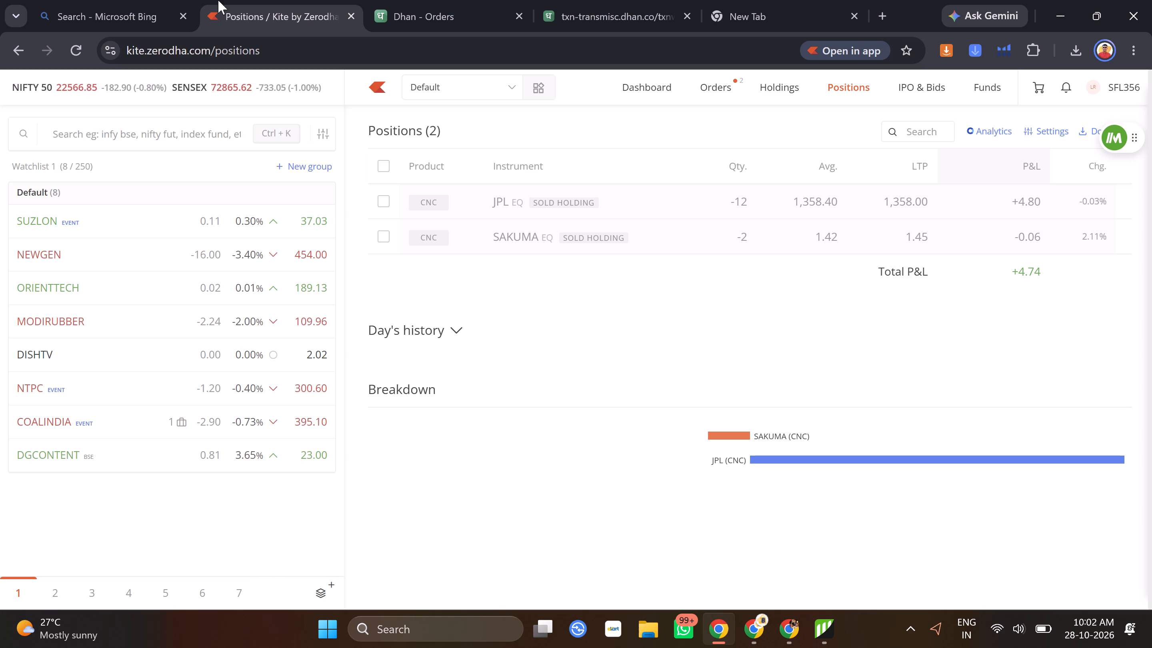
left_click(491, 0)
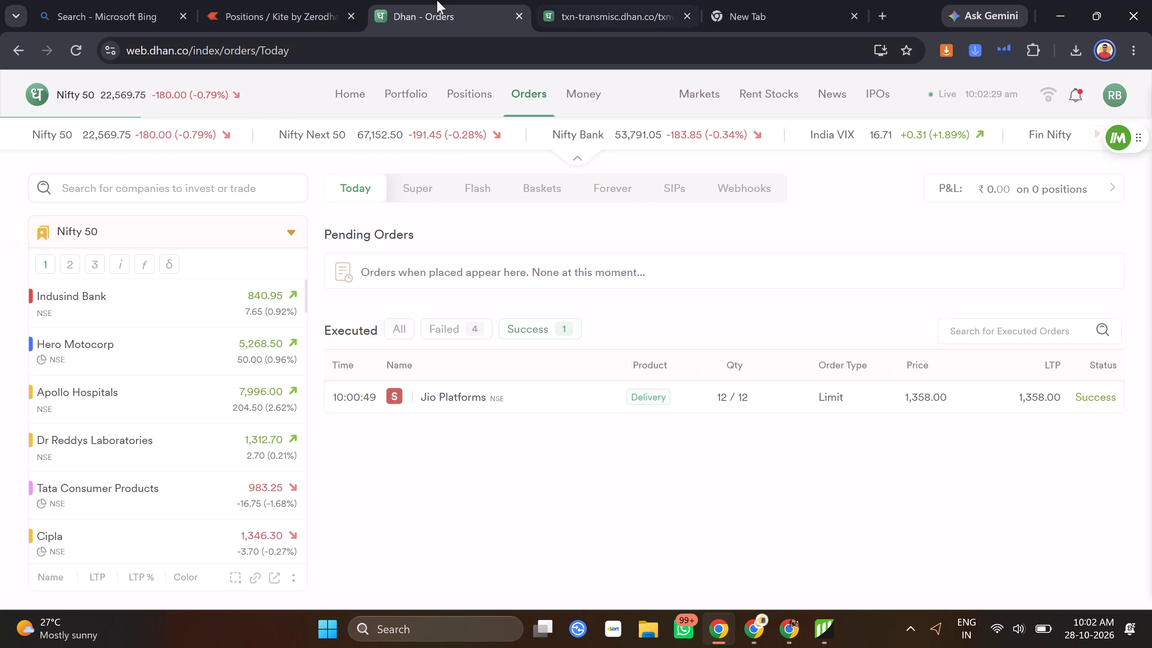
left_click(326, 0)
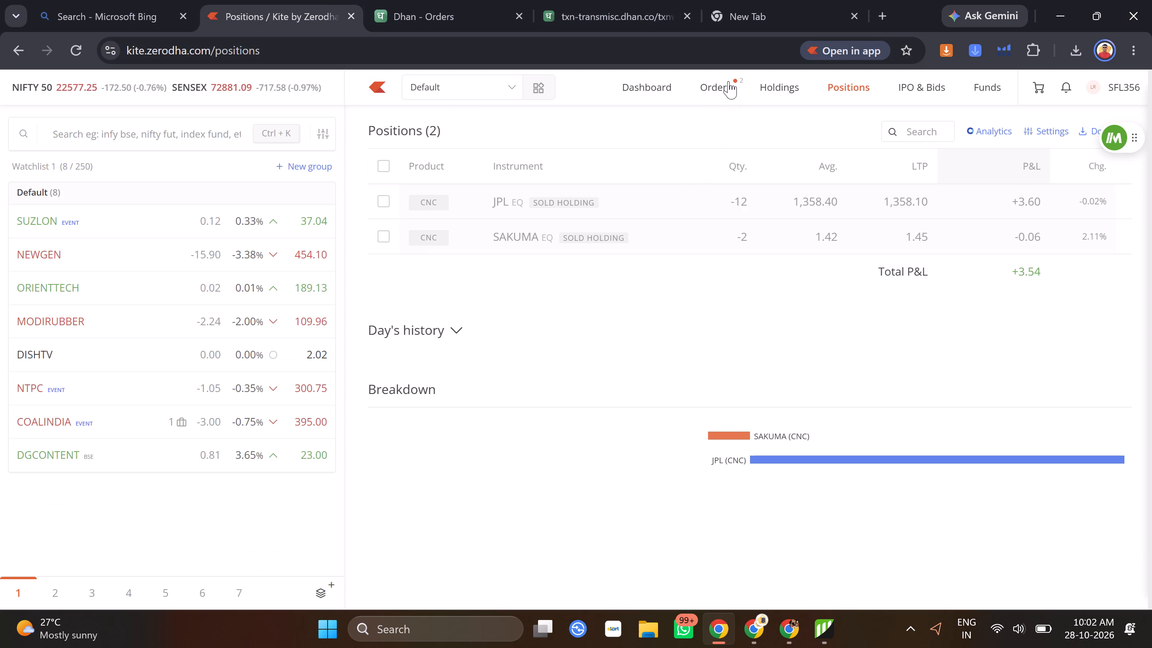
left_click(729, 80)
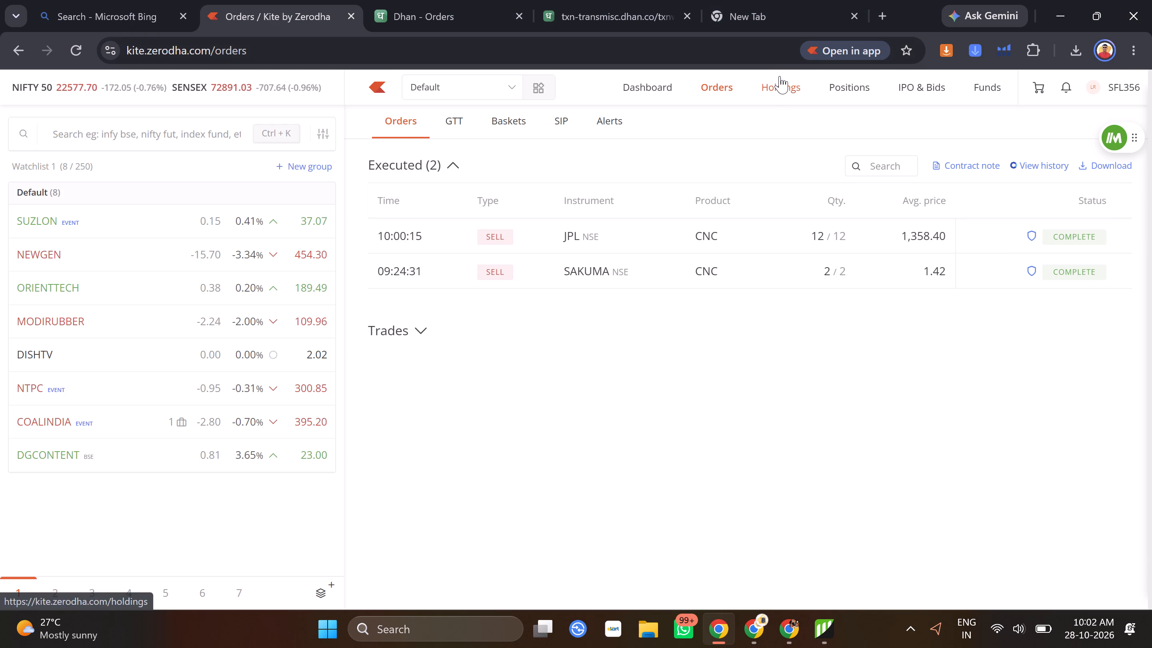
Inspect the market depth of JPL from the first Kite account's equity holdings.
left_click(774, 85)
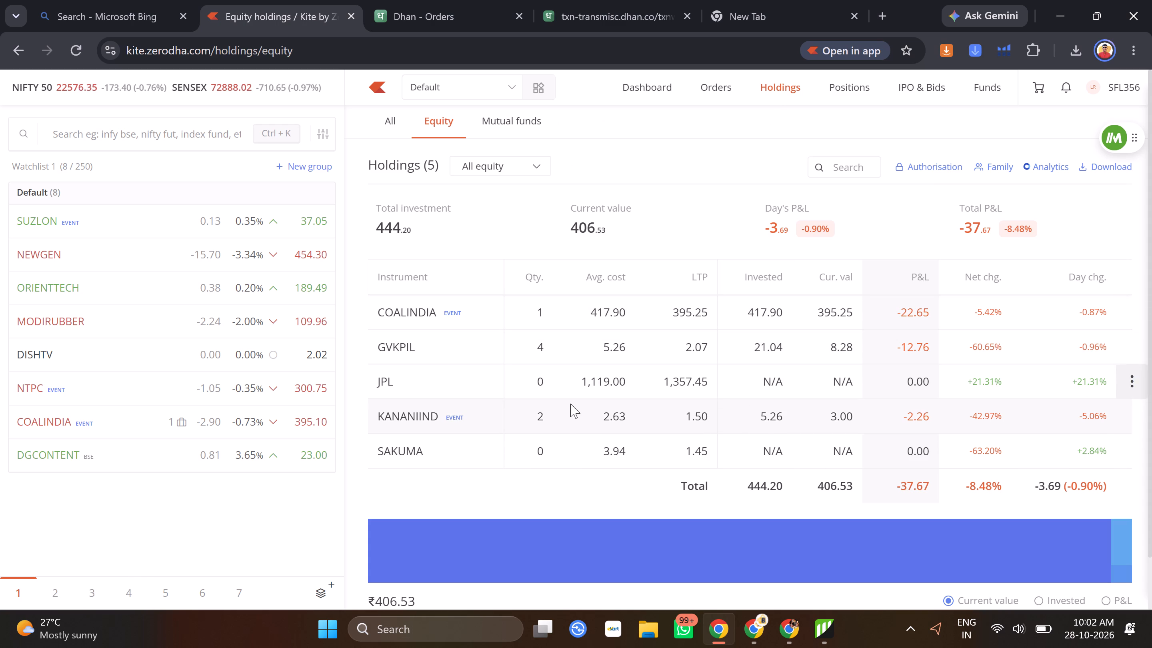
right_click(1138, 378)
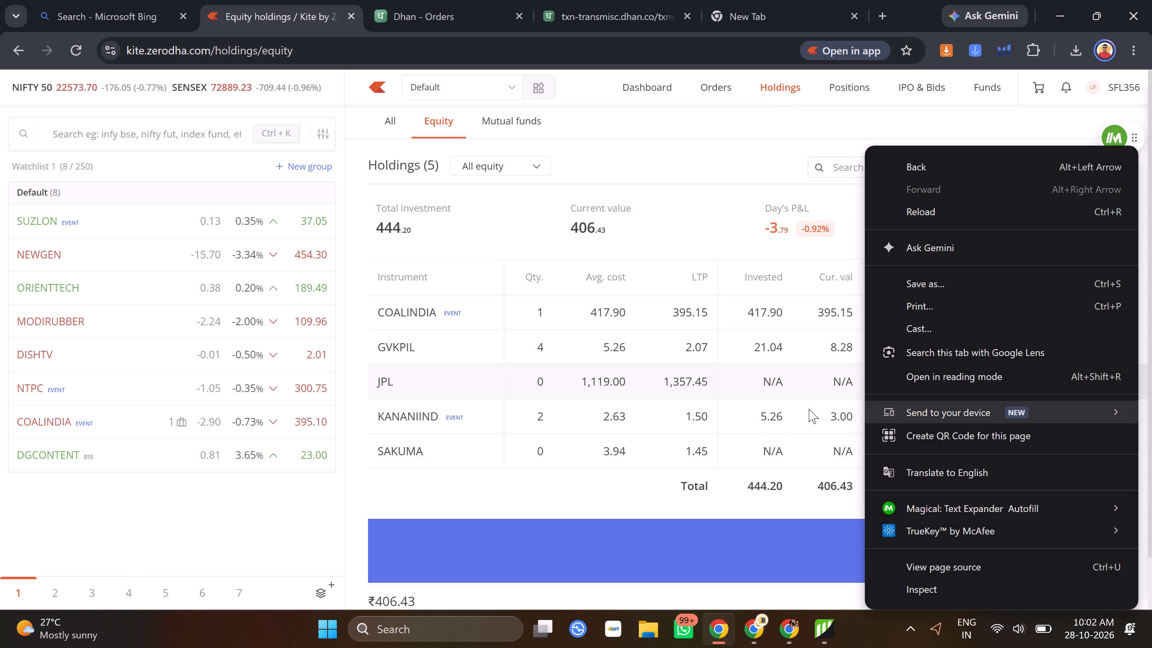
left_click(543, 378)
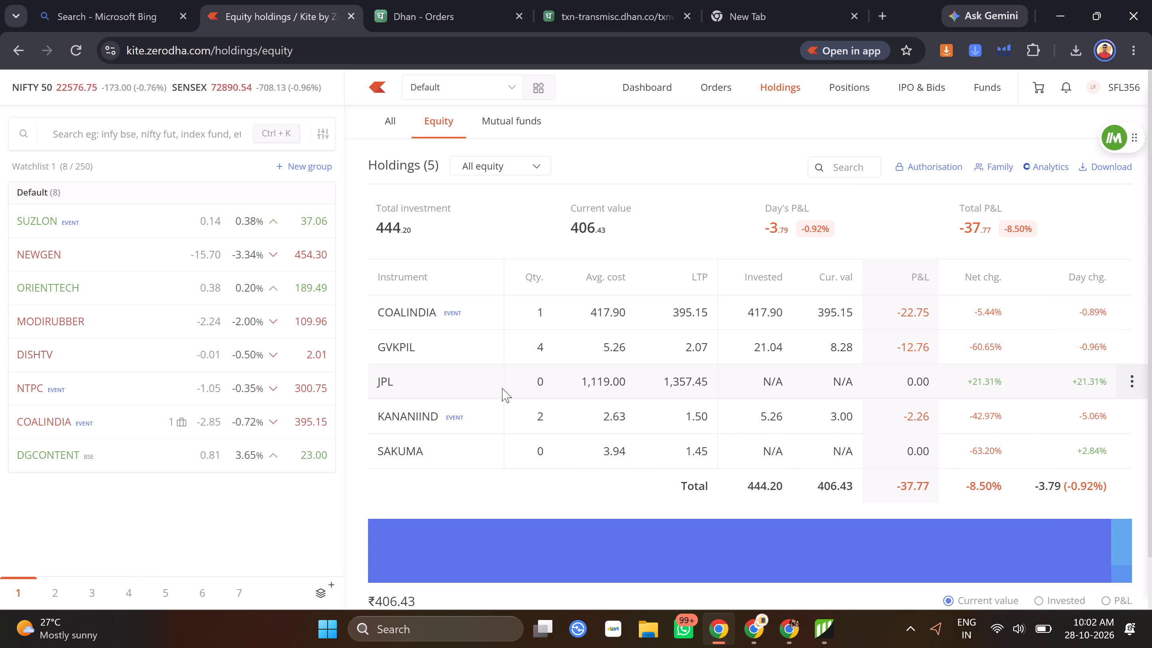
left_click(1135, 384)
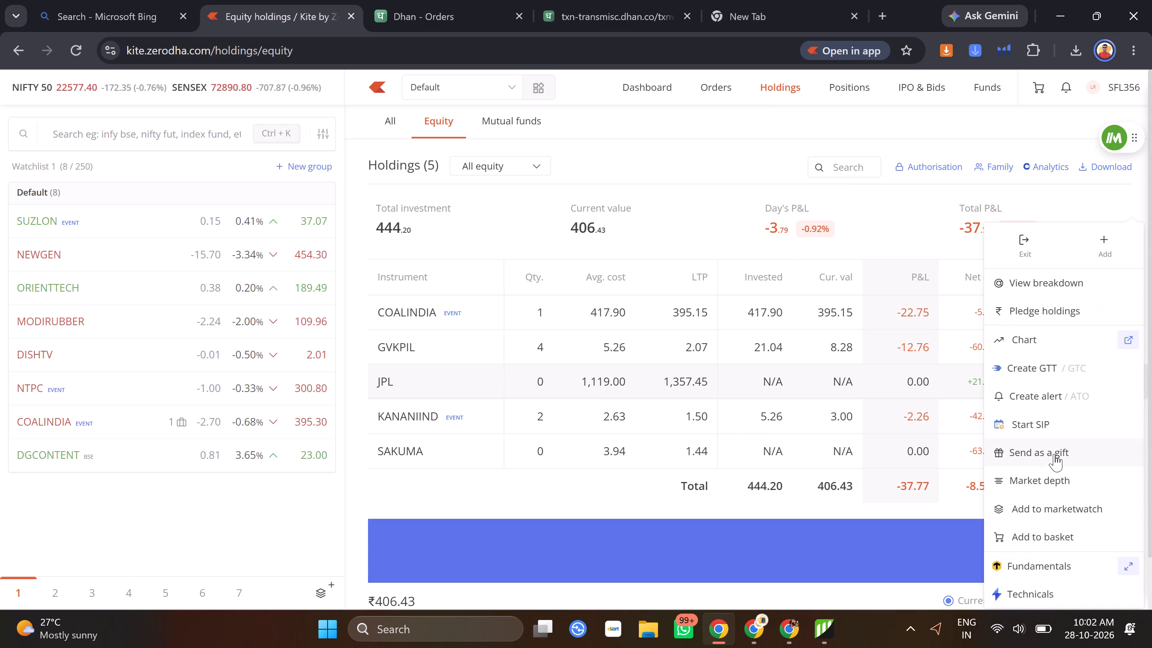
left_click(1054, 482)
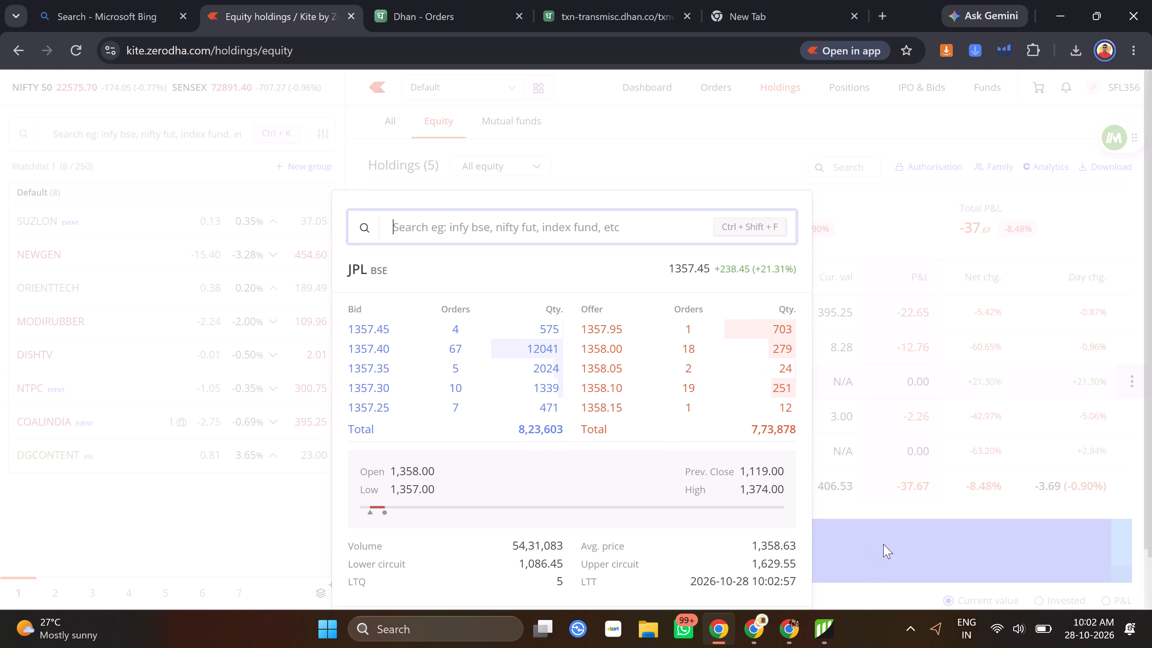
left_click(920, 551)
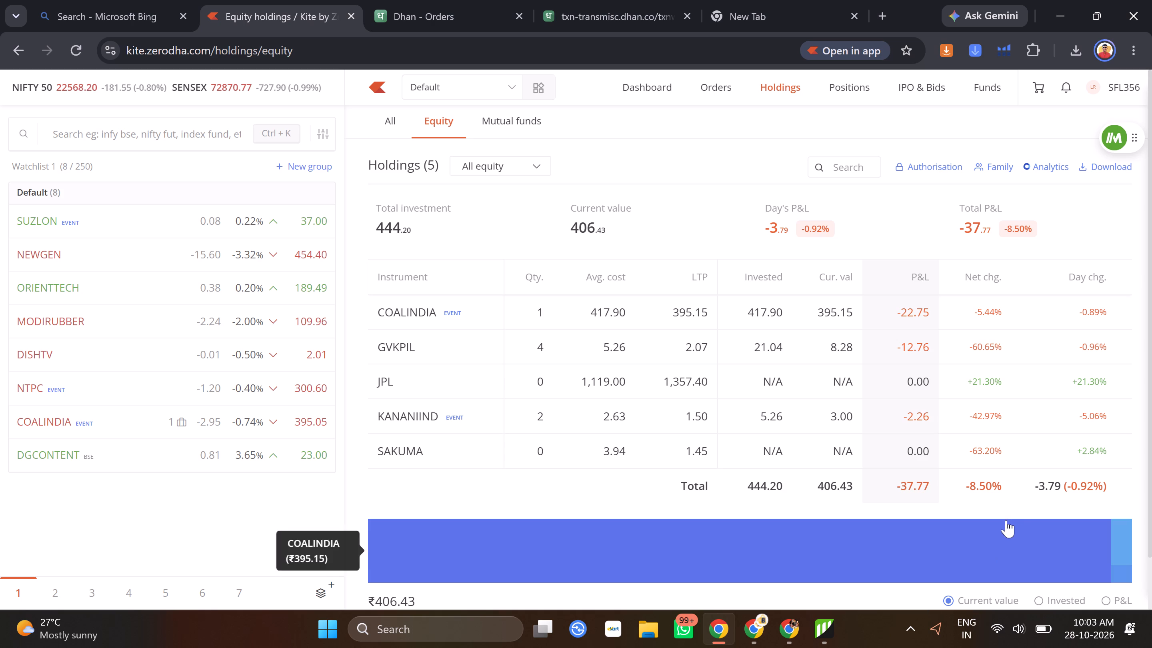
Review the first Kite account's positions, equity holdings, open IPOs and available funds, ending on the equity holdings.
left_click(849, 93)
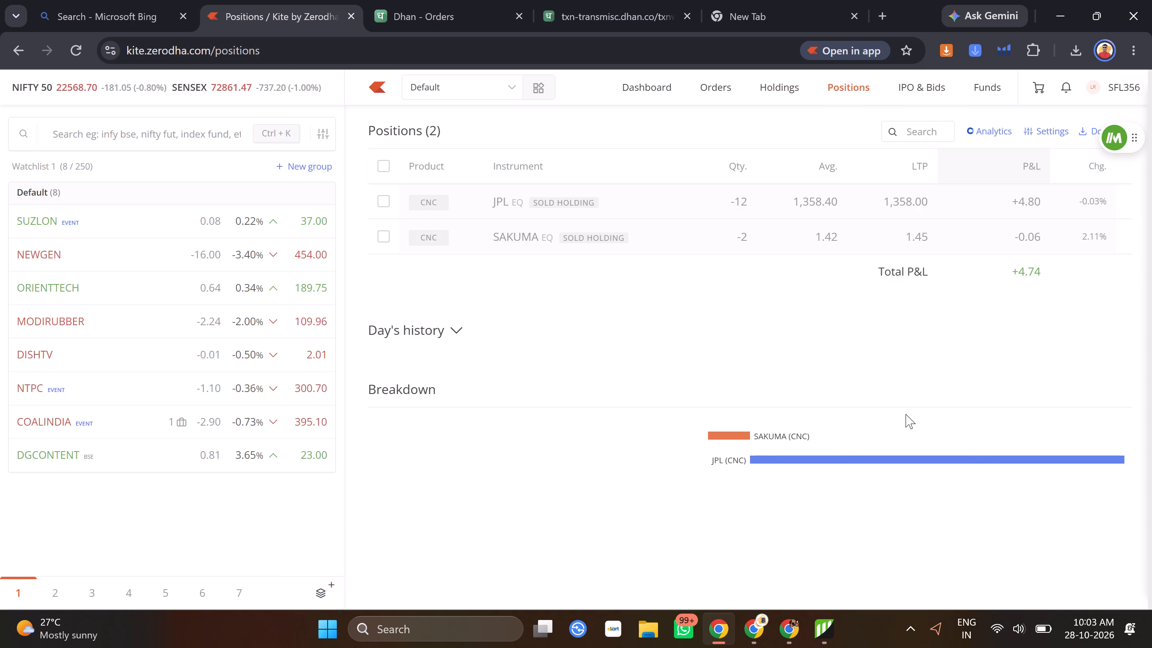
left_click(788, 86)
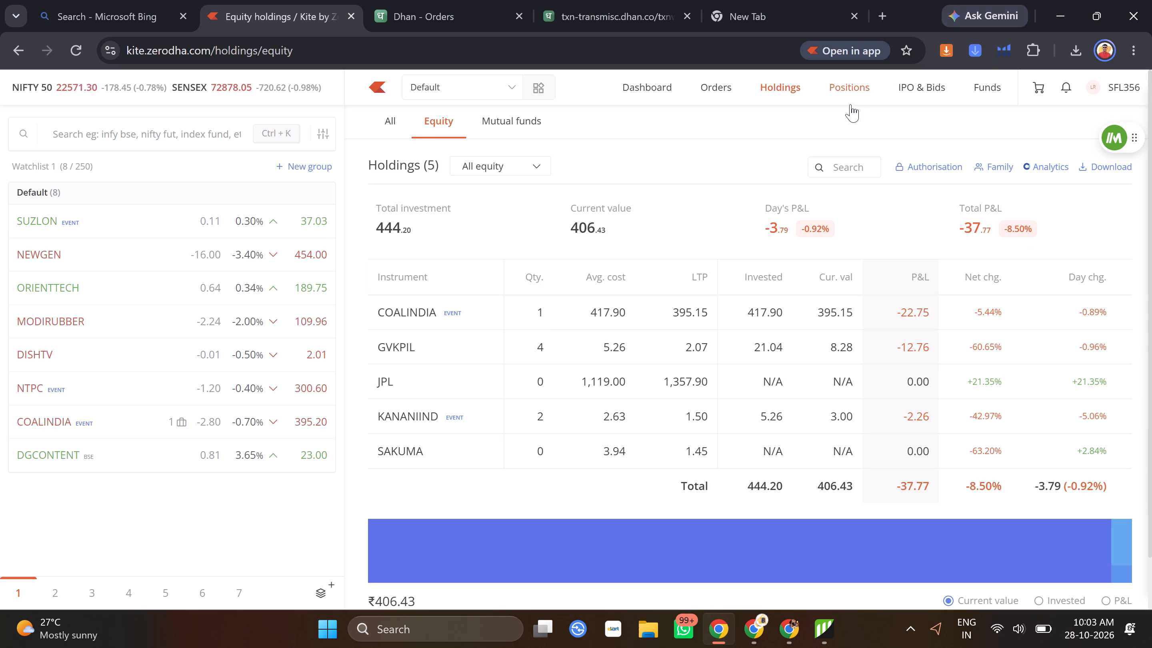
left_click(914, 90)
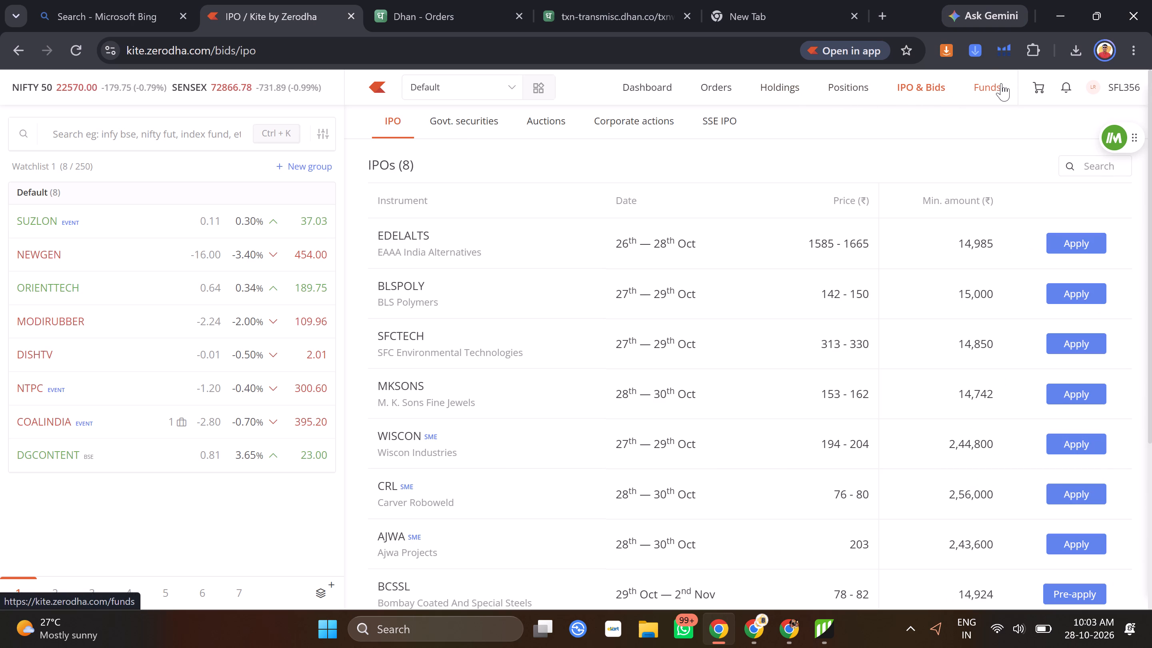
left_click(1001, 83)
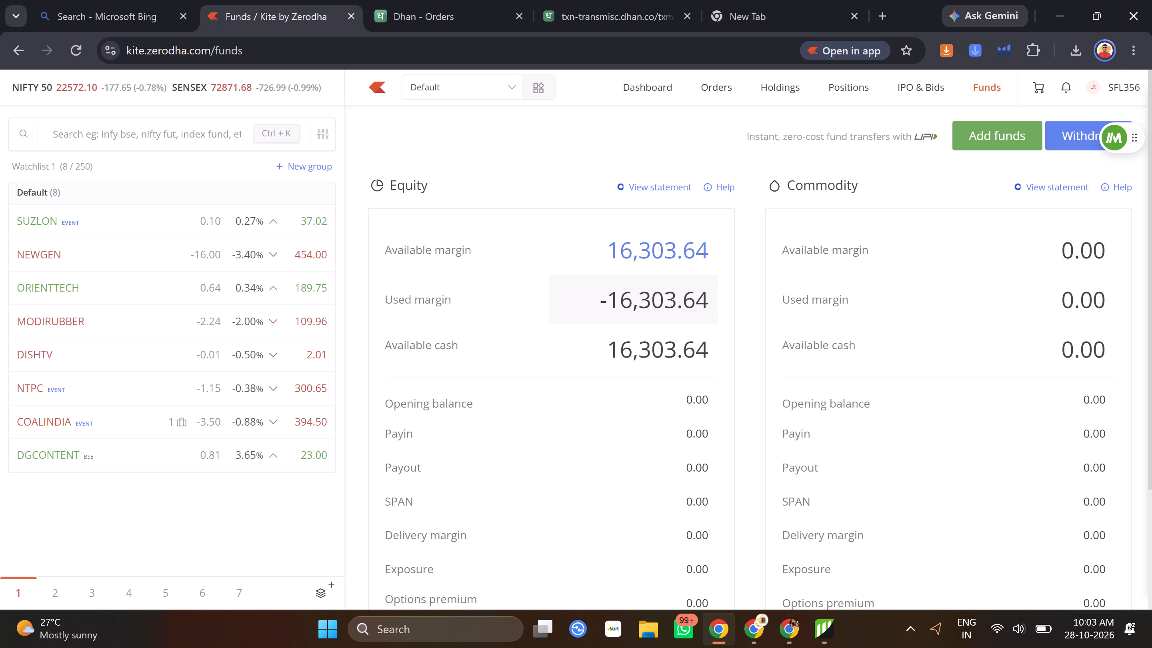
left_click(920, 82)
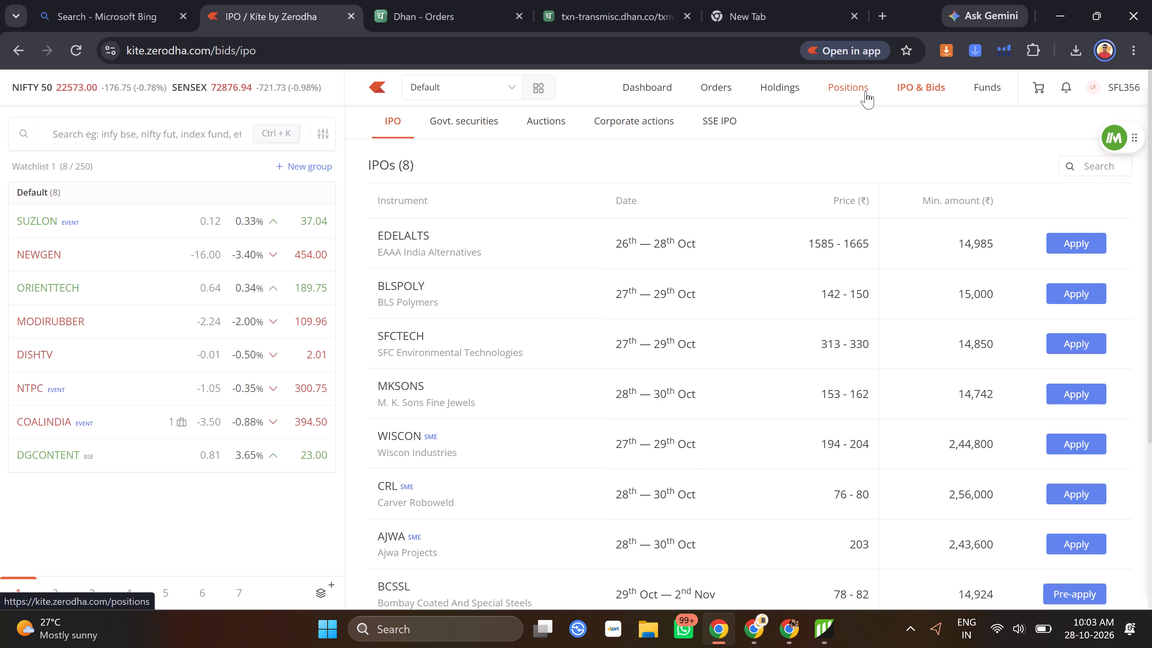
left_click(866, 91)
left_click(794, 93)
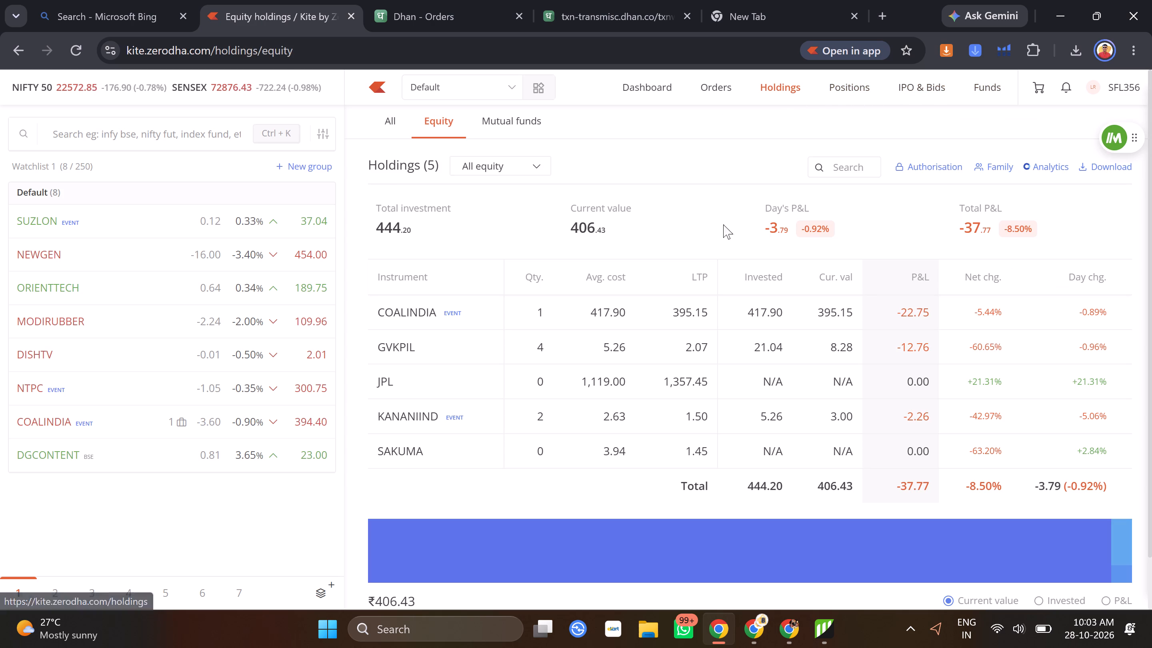
left_click(719, 218)
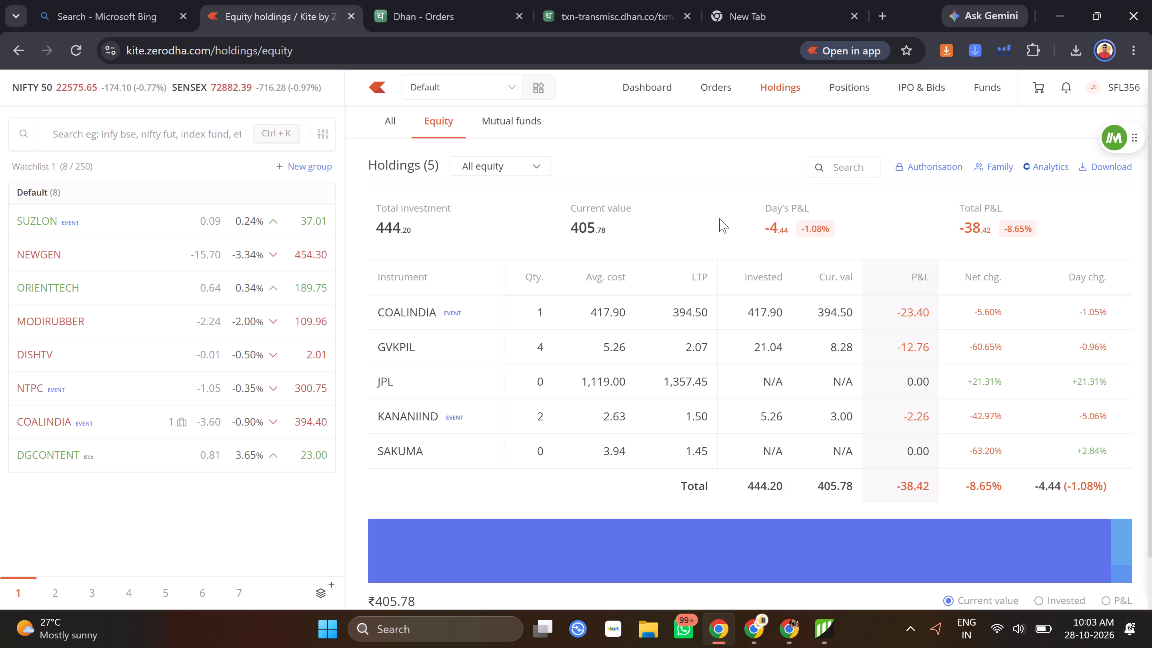